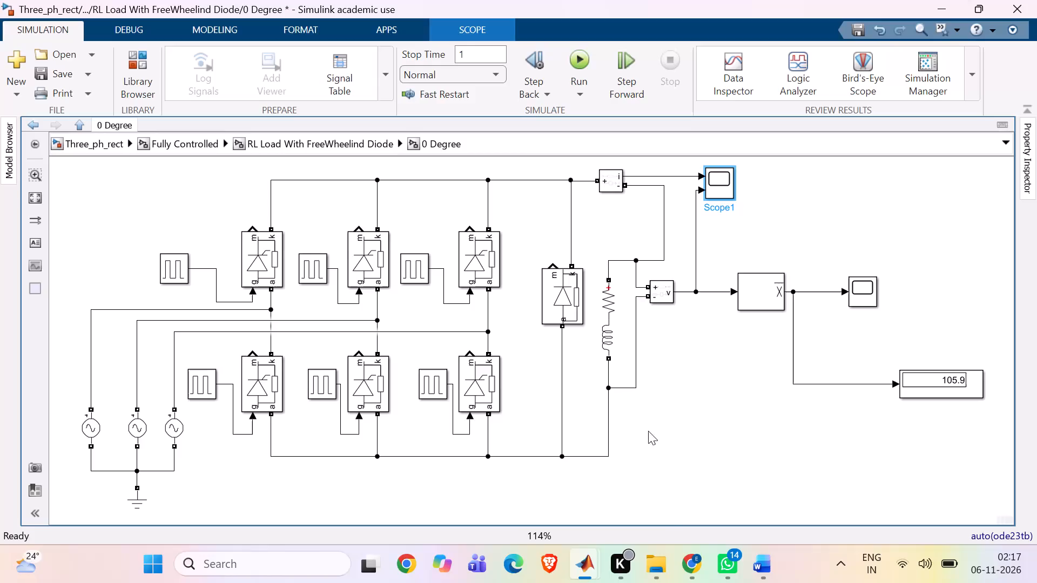
Switch to Chrome and review the simulation diagrams and results table in the Expt-1-3_ph_rectifiers document.
click(689, 562)
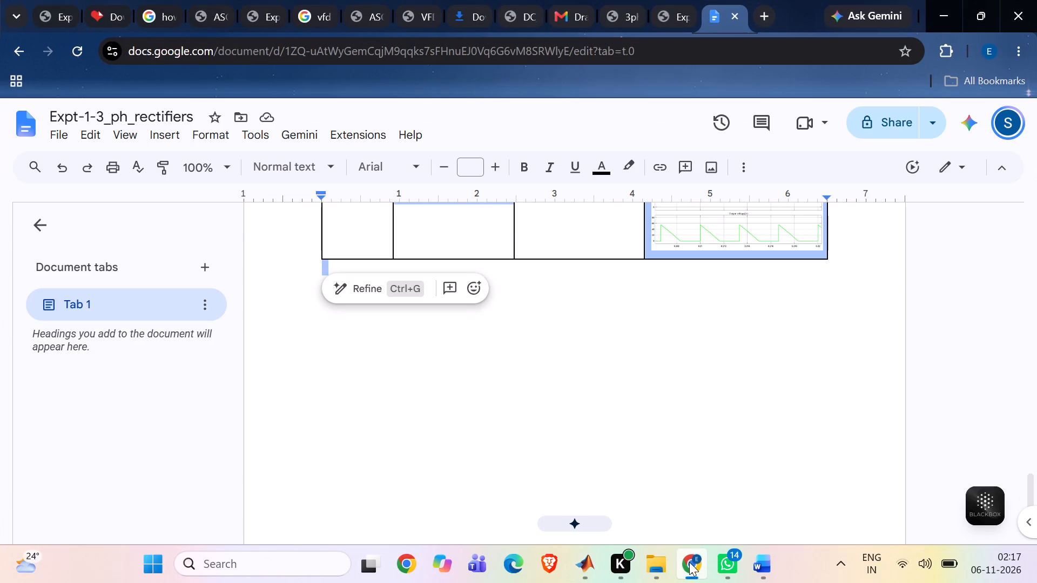
scroll(637, 288, up, 1)
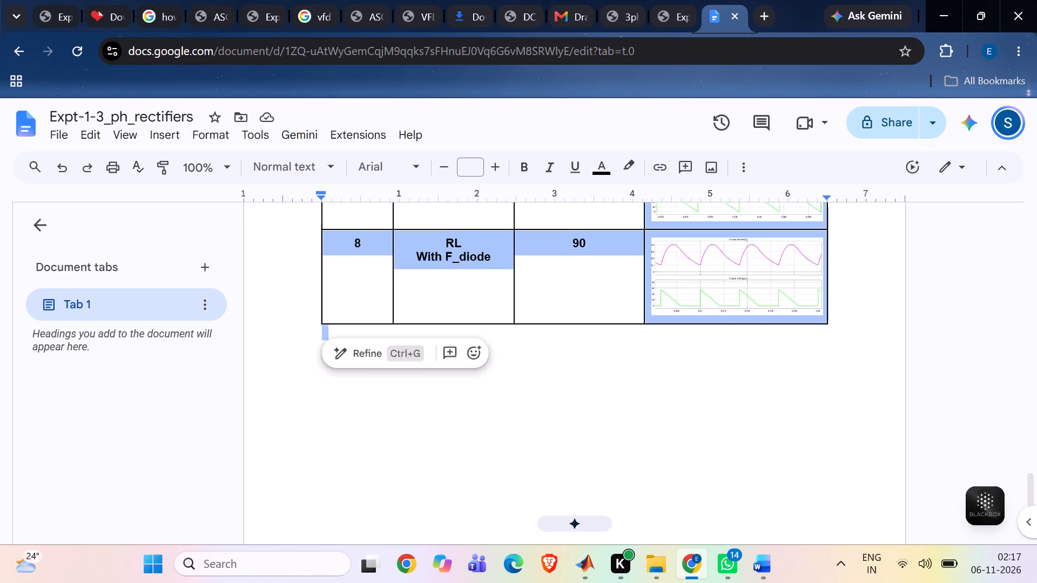
scroll(637, 288, up, 5)
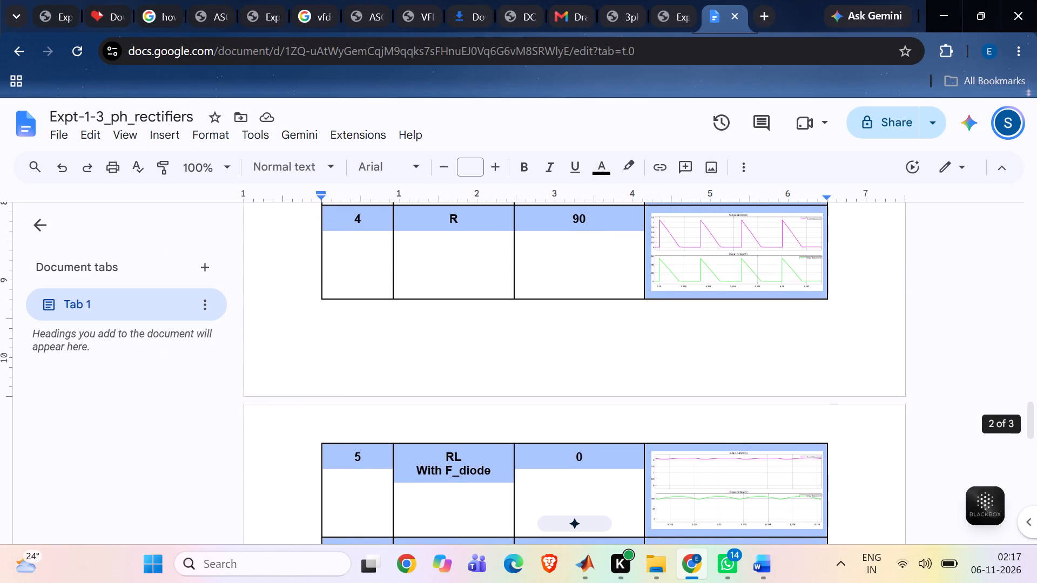
click(629, 342)
scroll(629, 342, up, 4)
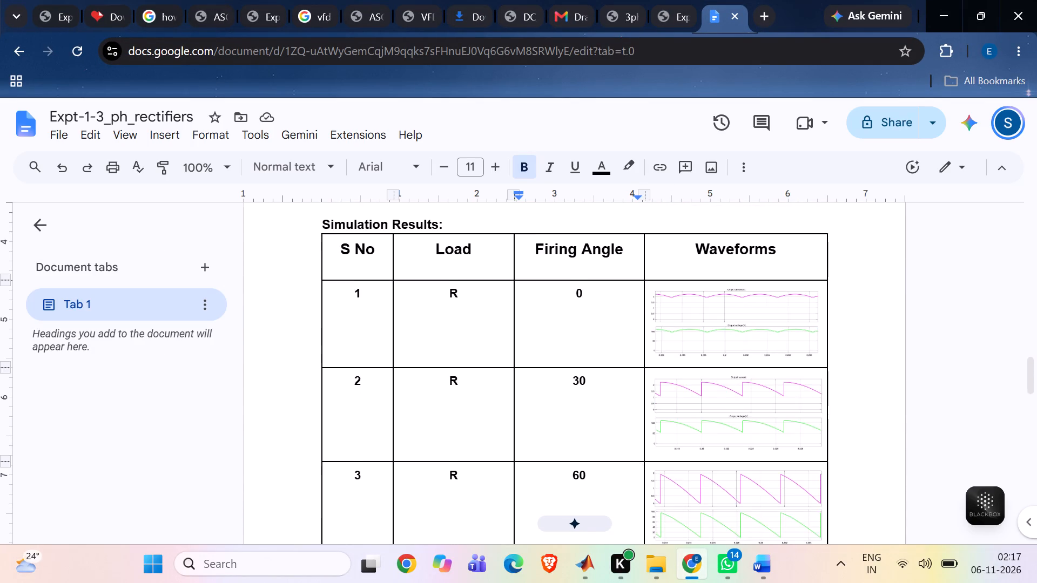
scroll(629, 342, up, 1)
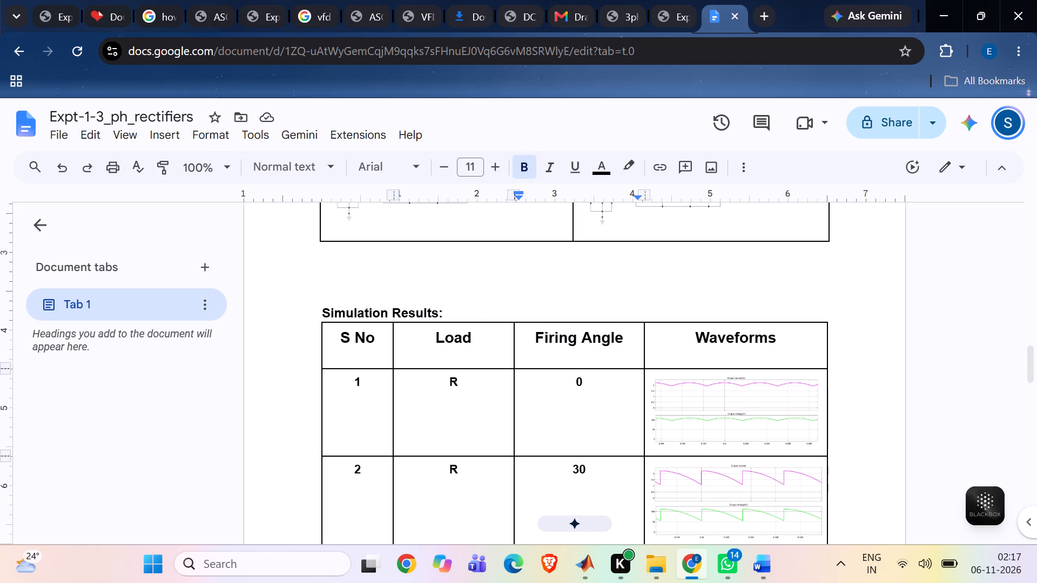
scroll(502, 307, down, 7)
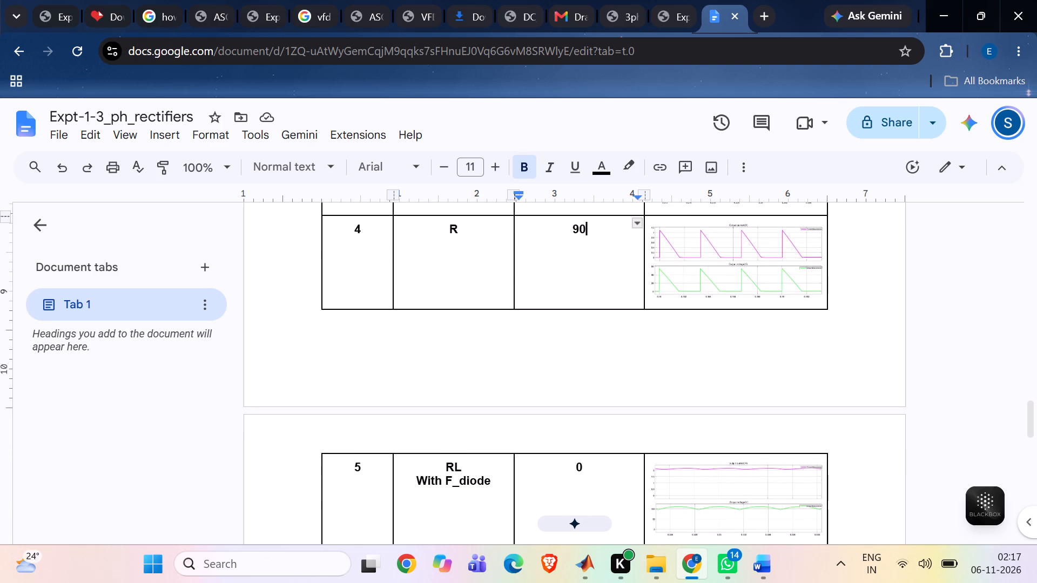
scroll(502, 307, up, 9)
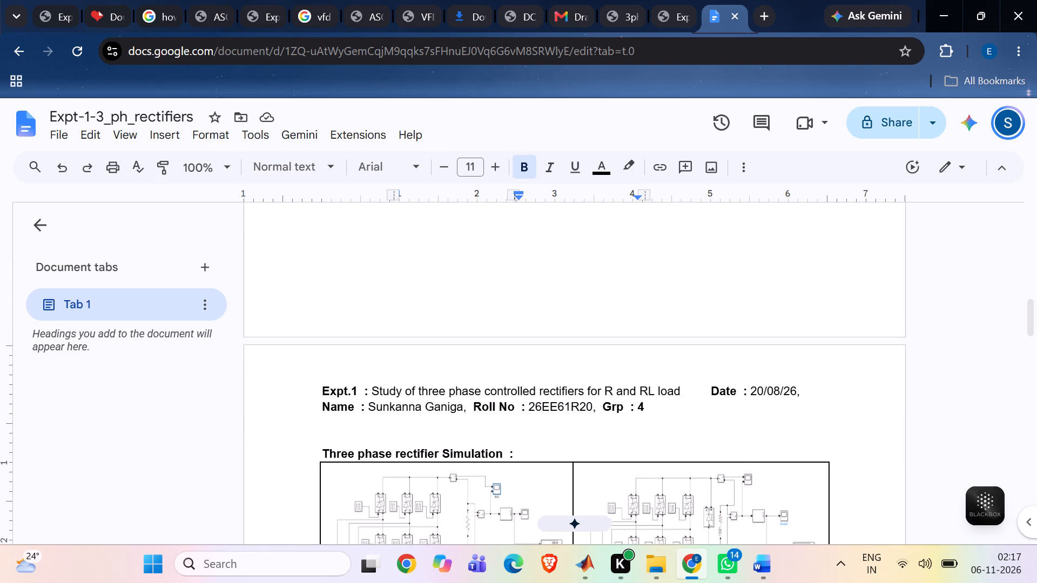
scroll(502, 307, up, 1)
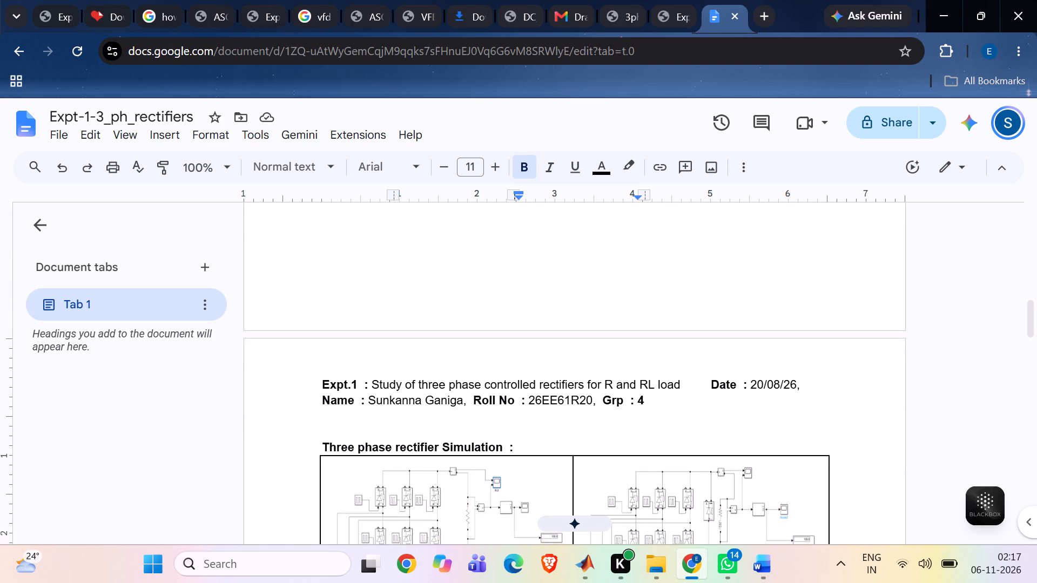
scroll(502, 307, down, 4)
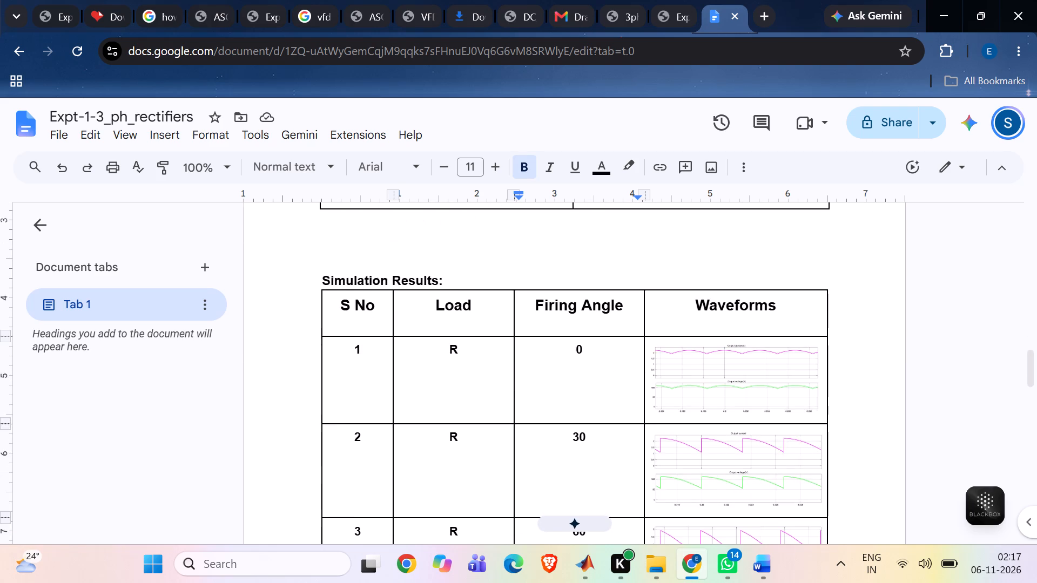
scroll(502, 307, down, 1)
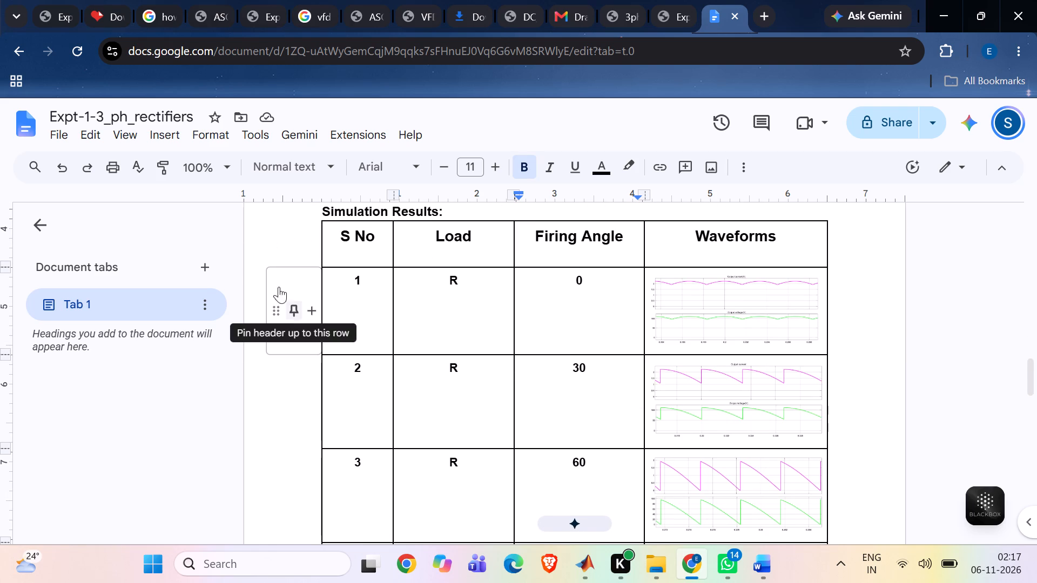
Copy the "Simulation Results:" heading together with the whole table below it, through row 8.
scroll(253, 239, up, 1)
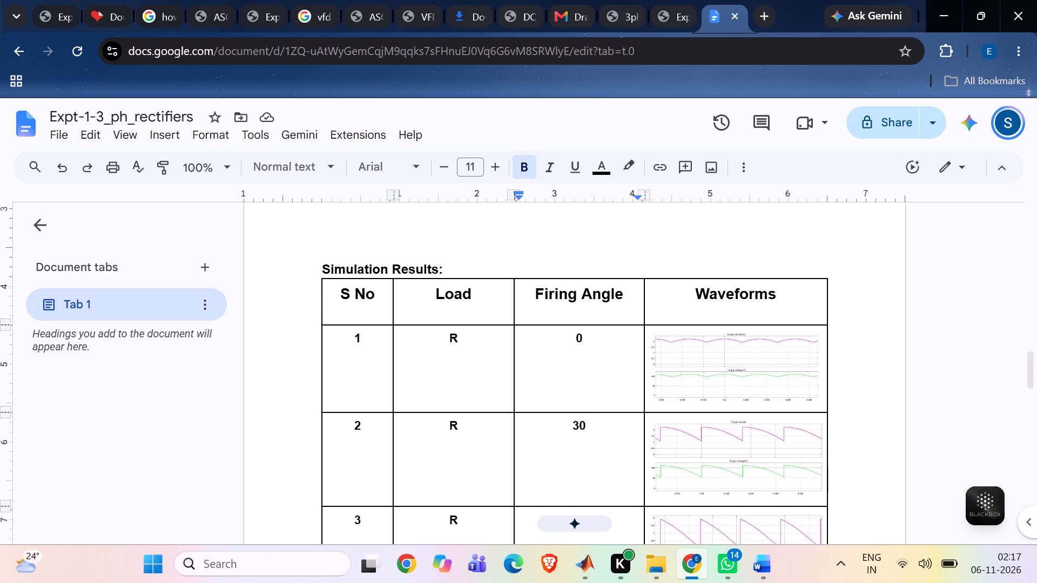
scroll(253, 239, up, 1)
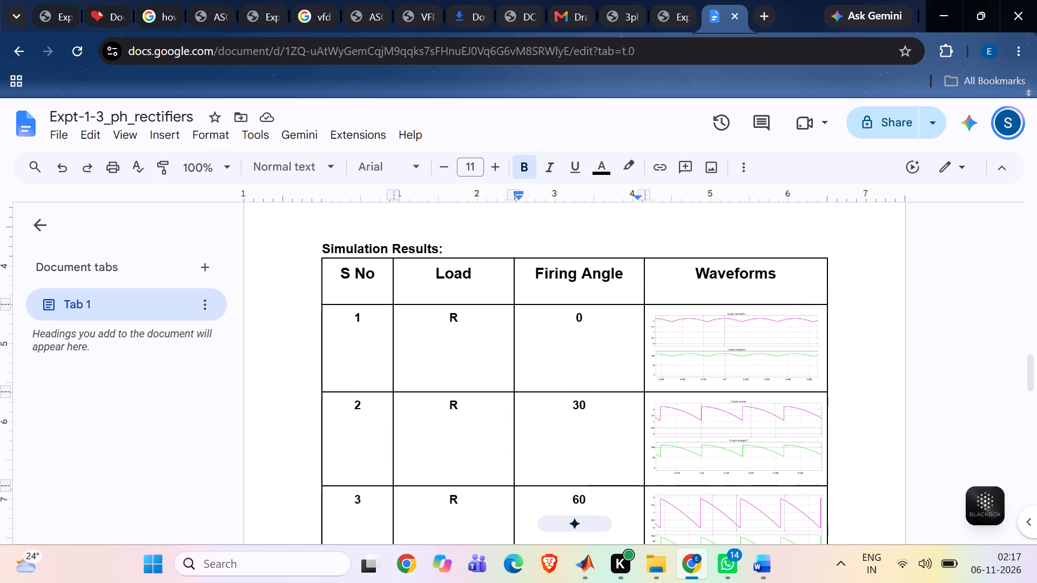
drag(324, 242, 571, 408)
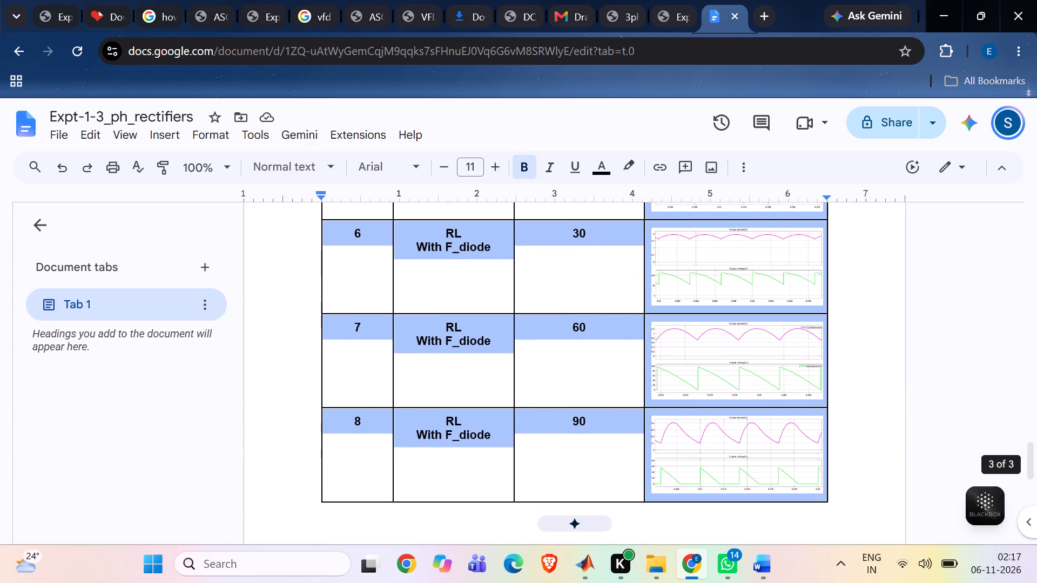
drag(571, 408, 571, 408)
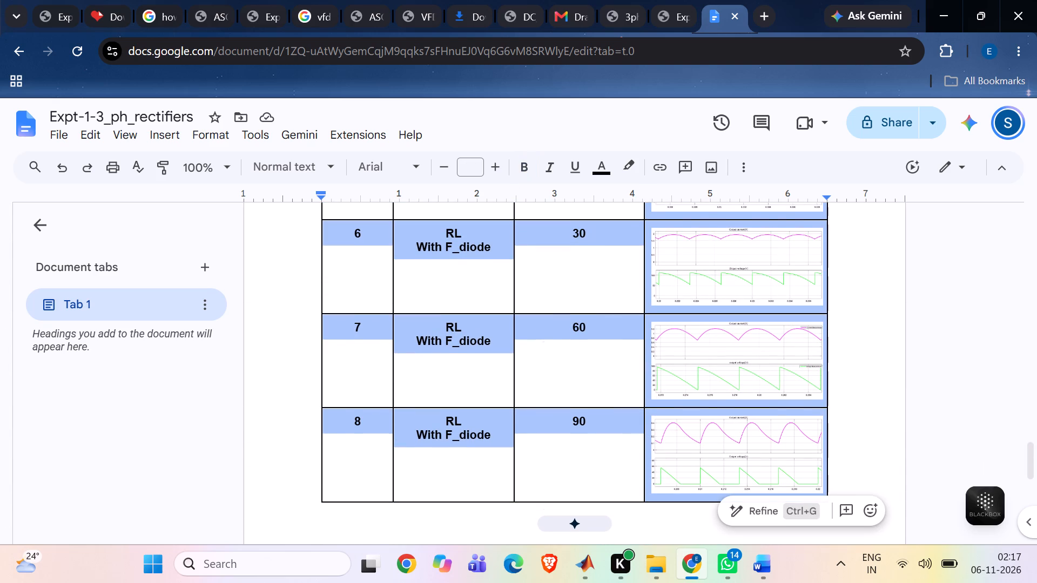
key(ctrl+c)
Create a blank Google Docs document in a new browser tab and paste the copied heading and results table.
click(758, 11)
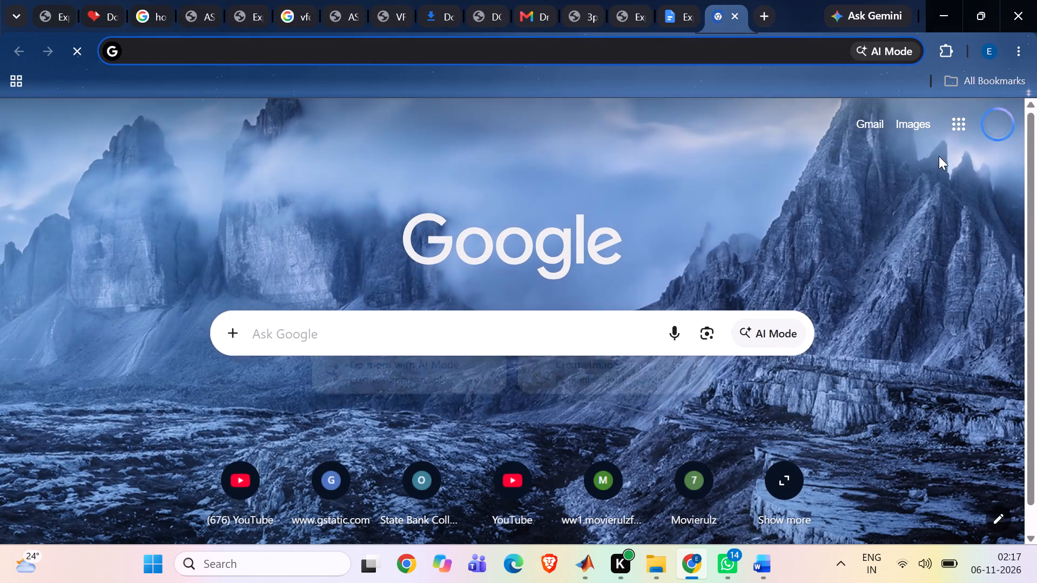
click(953, 128)
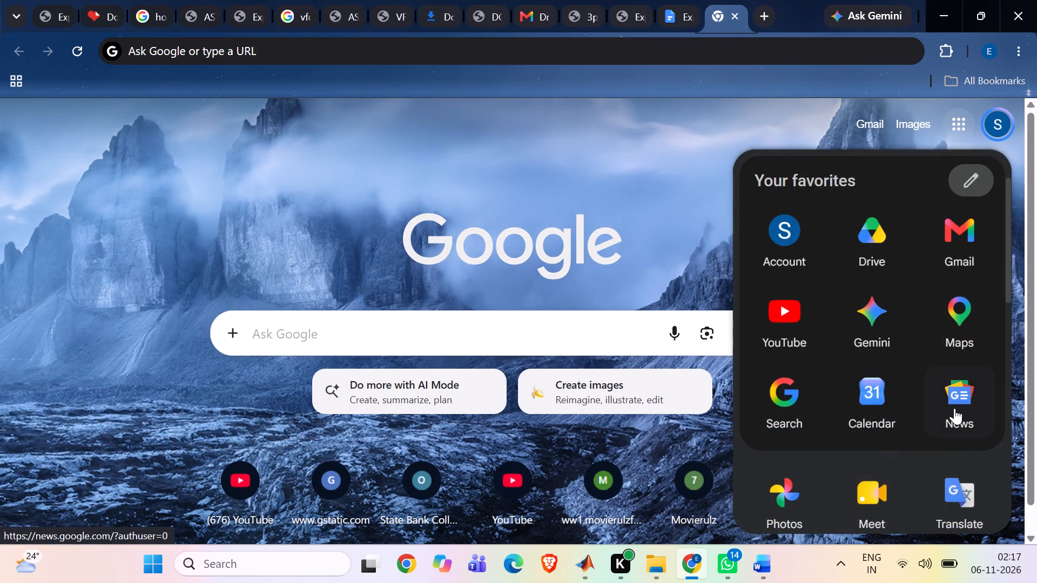
scroll(954, 408, down, 2)
click(958, 480)
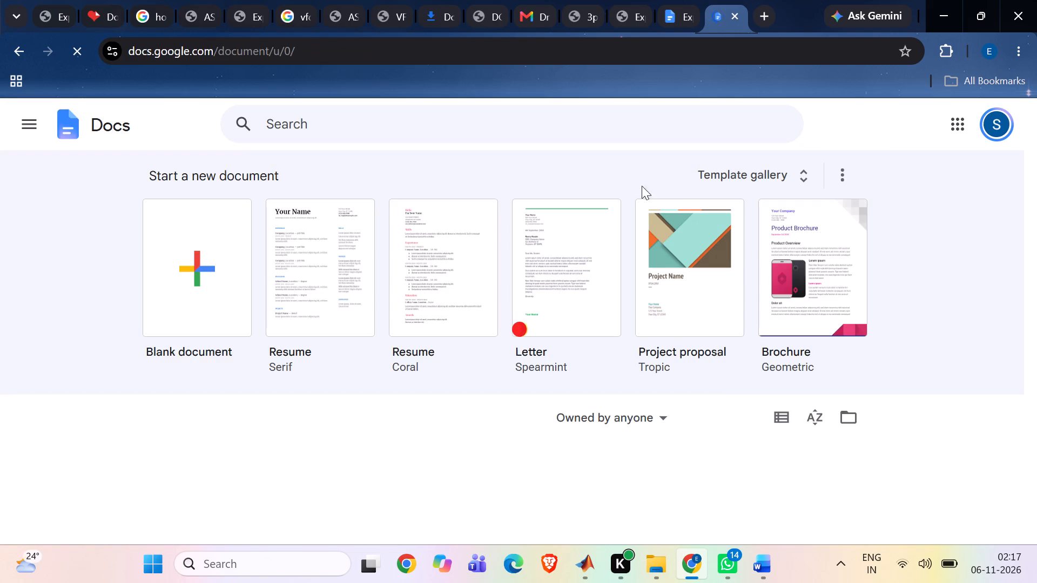
click(231, 253)
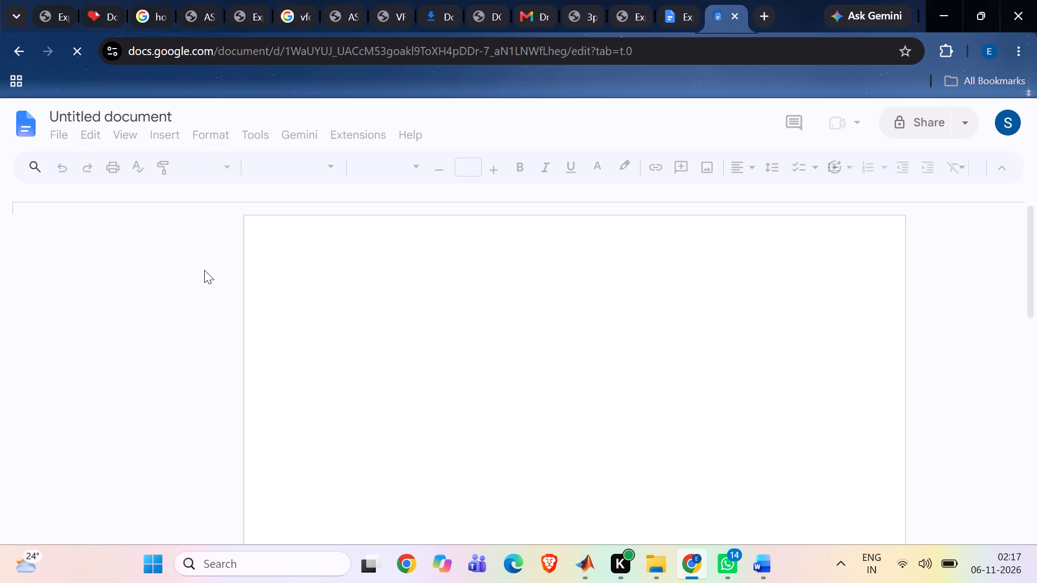
key(ctrl+v)
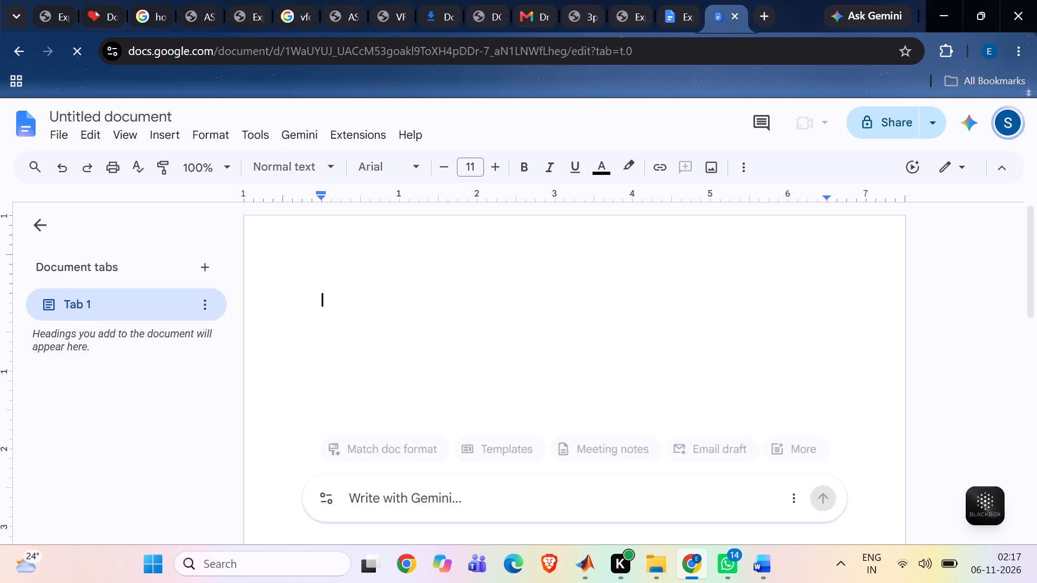
Delete the waveform images from the four R load rows (1 to 4) of the pasted table.
scroll(332, 262, up, 4)
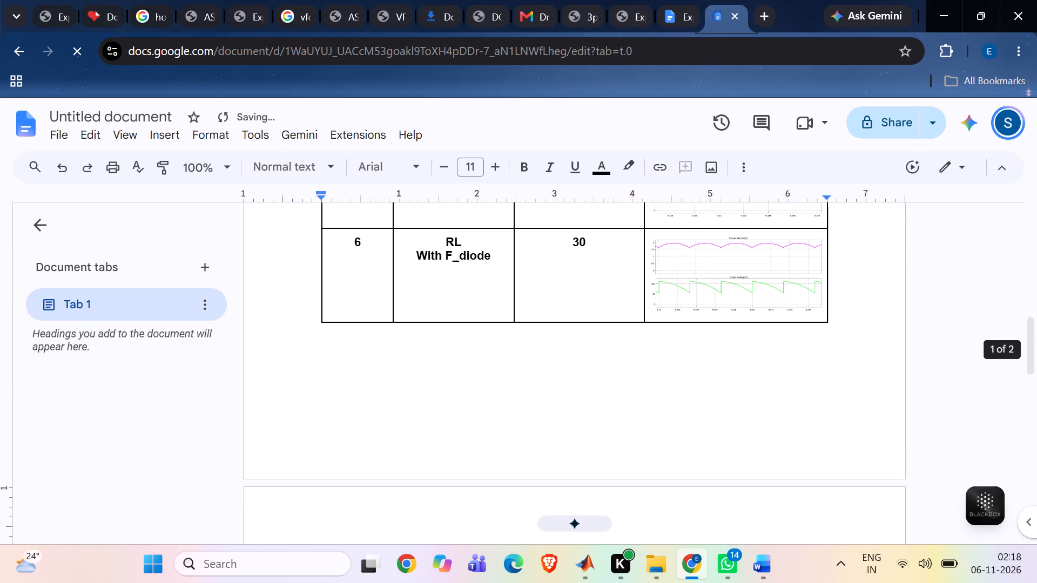
scroll(332, 262, up, 5)
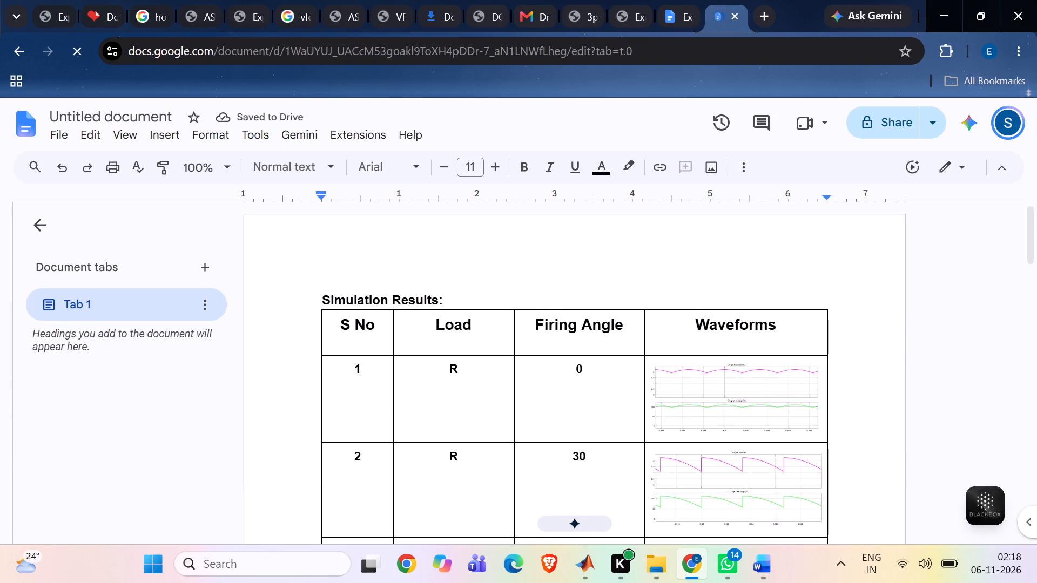
scroll(427, 331, down, 3)
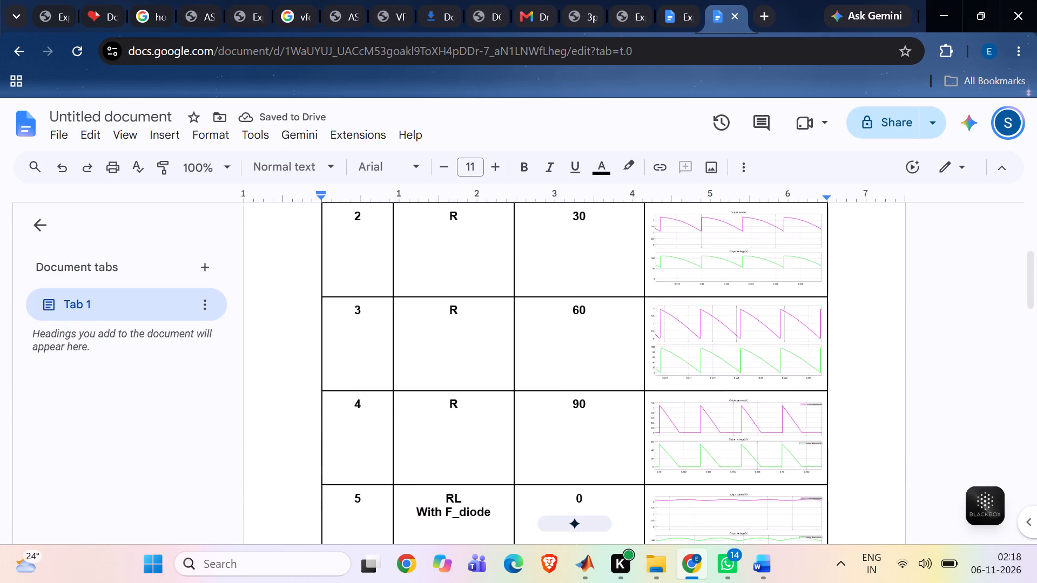
scroll(427, 331, down, 6)
scroll(427, 331, up, 1)
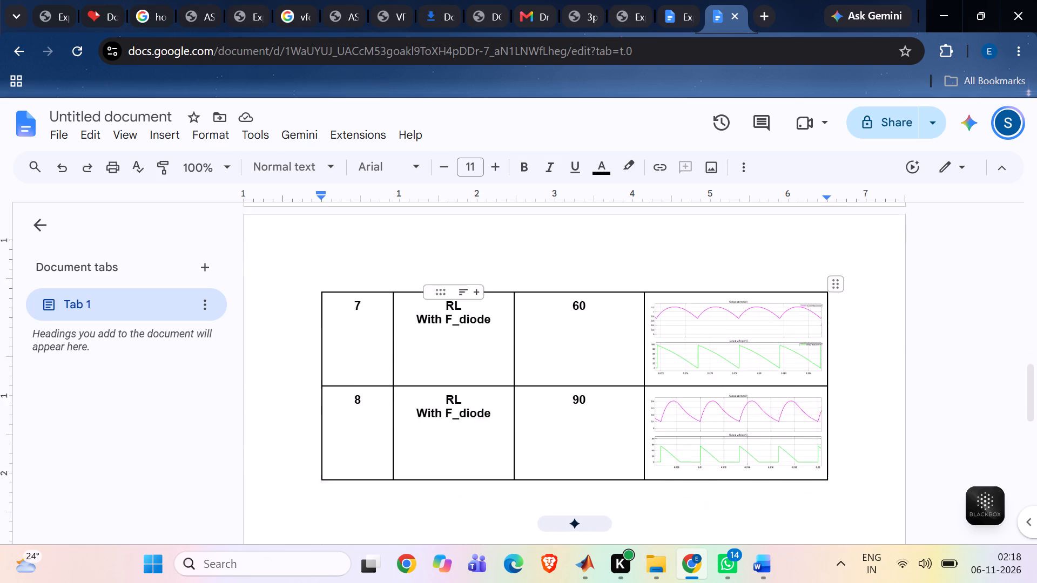
scroll(427, 331, up, 5)
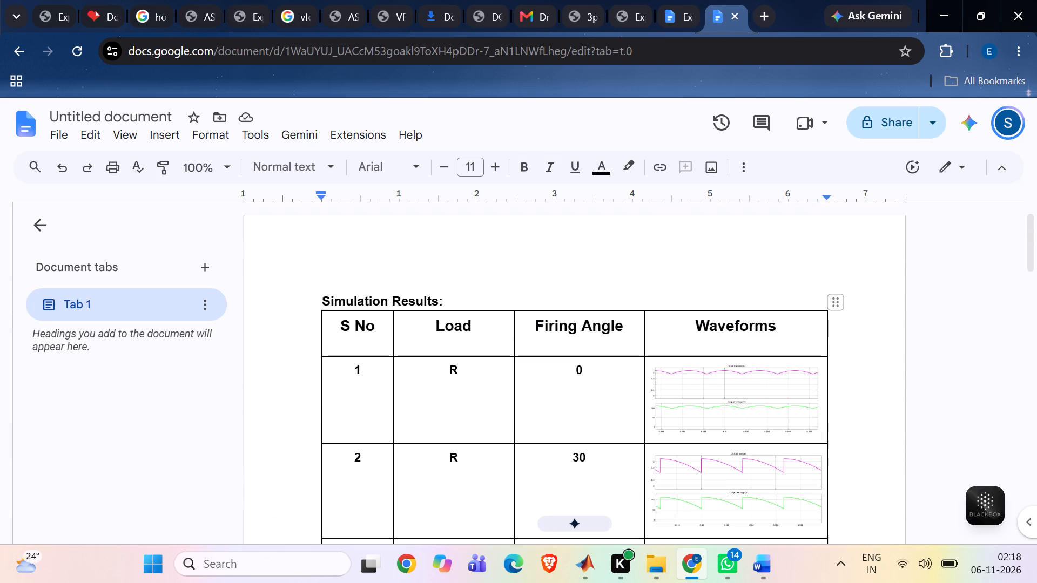
scroll(427, 331, up, 1)
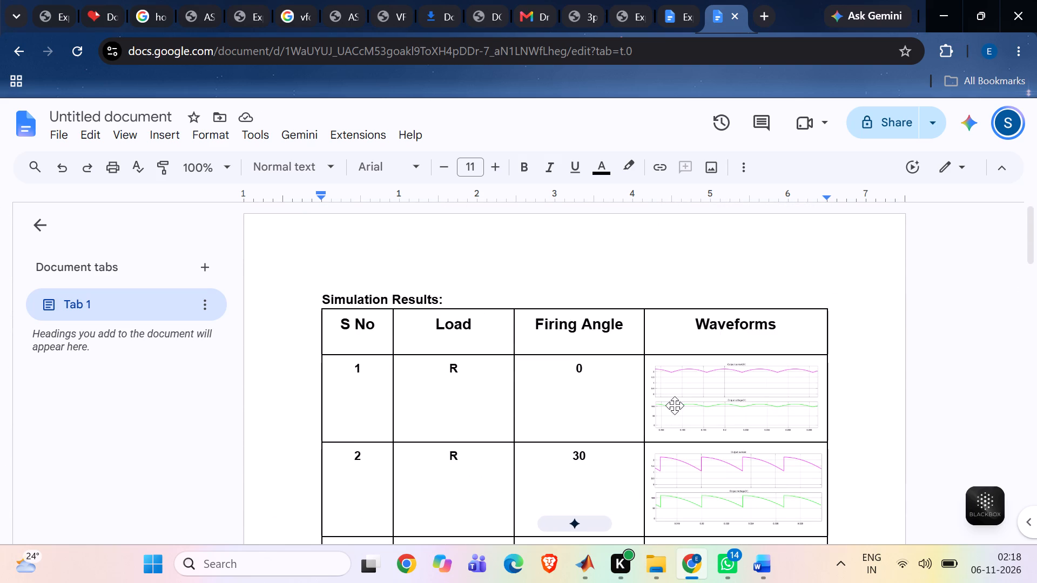
click(675, 405)
key(BackSpace)
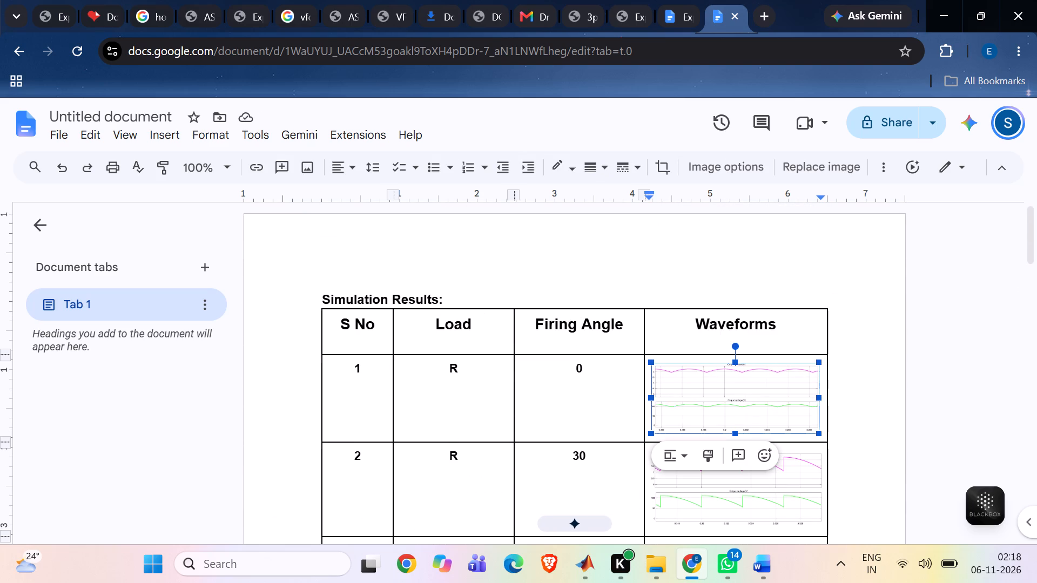
click(715, 435)
key(BackSpace)
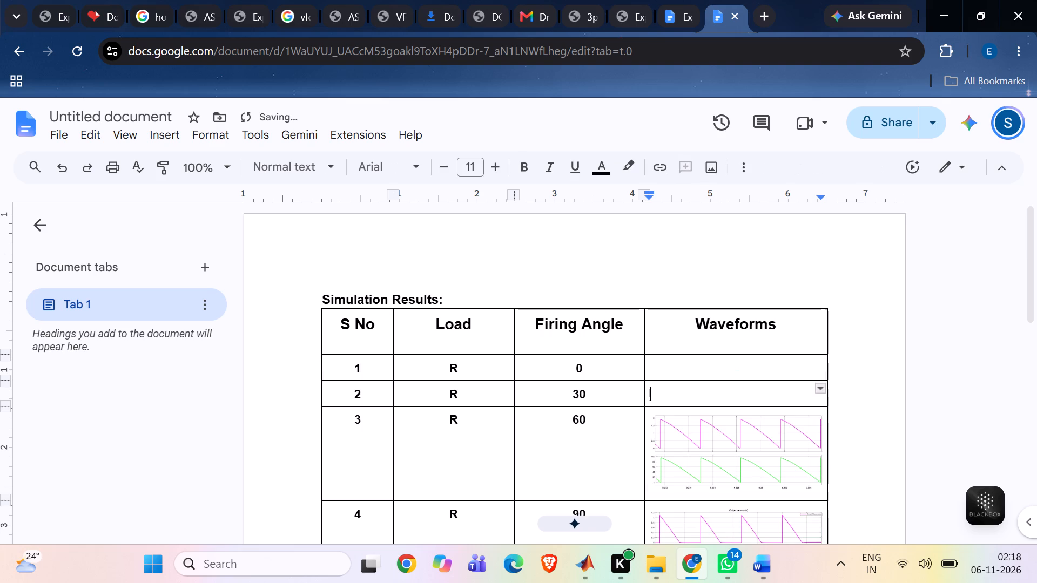
click(729, 453)
key(BackSpace)
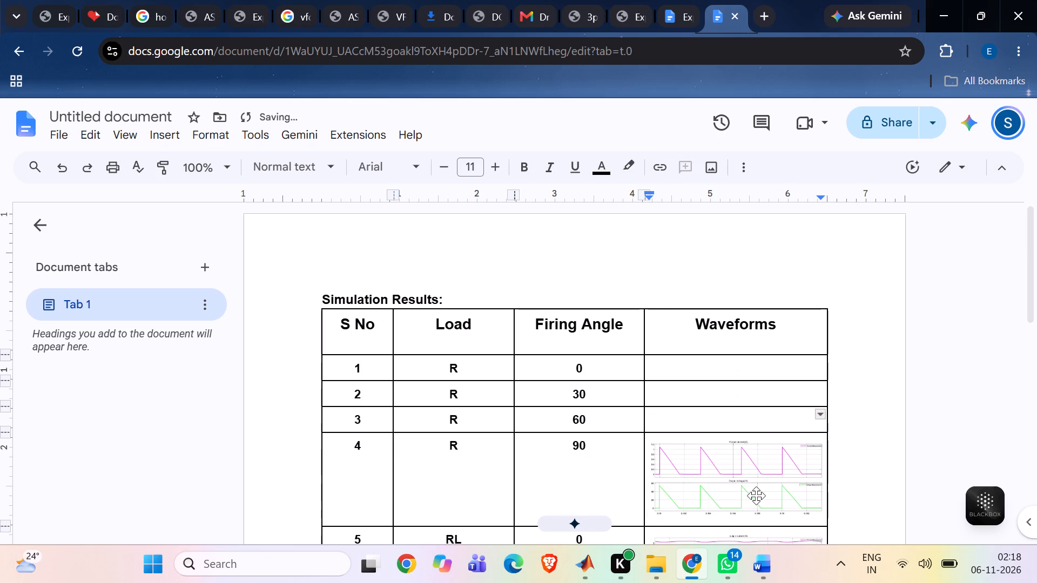
click(756, 496)
key(BackSpace)
Delete the waveform images from the four "RL With F_diode" rows (5 to 8) of the table.
click(745, 517)
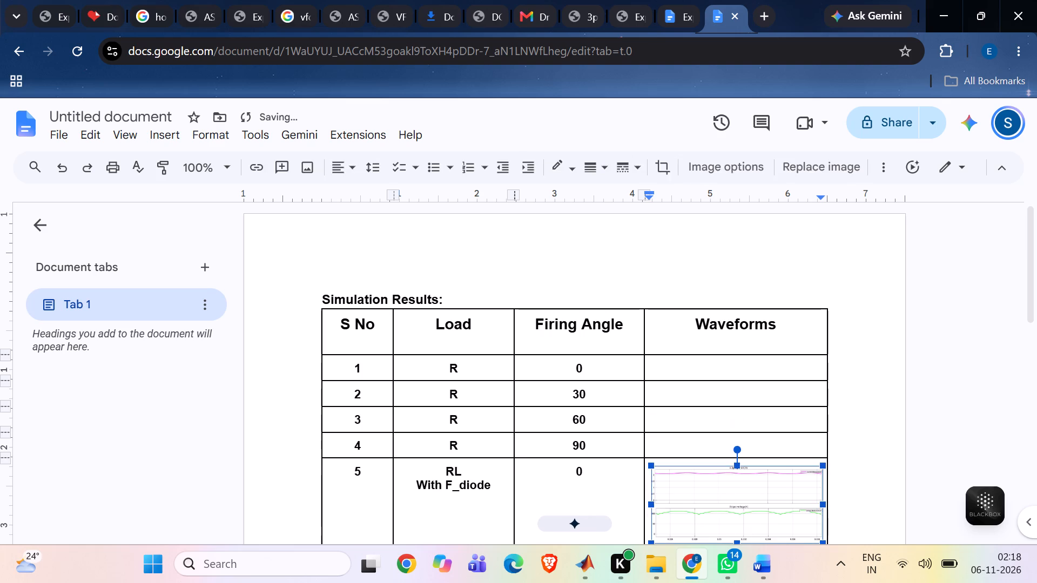
key(BackSpace)
click(771, 527)
key(BackSpace)
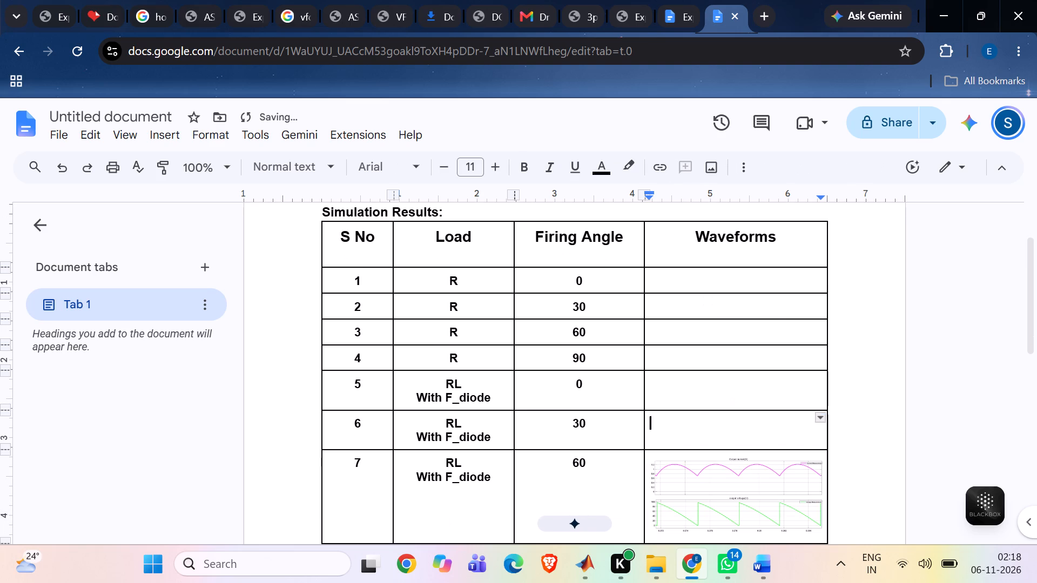
click(752, 505)
key(BackSpace)
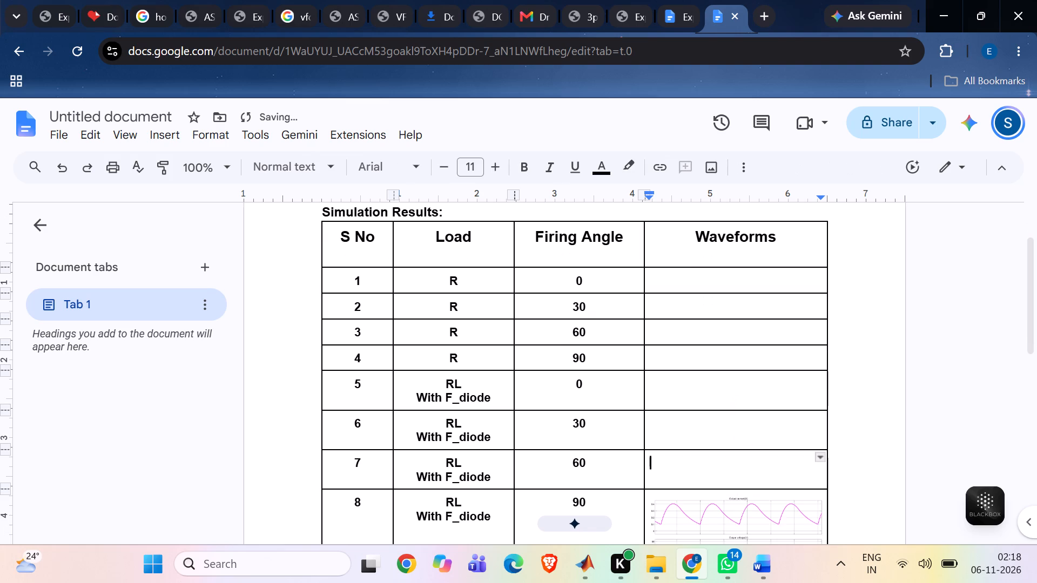
click(768, 531)
key(BackSpace)
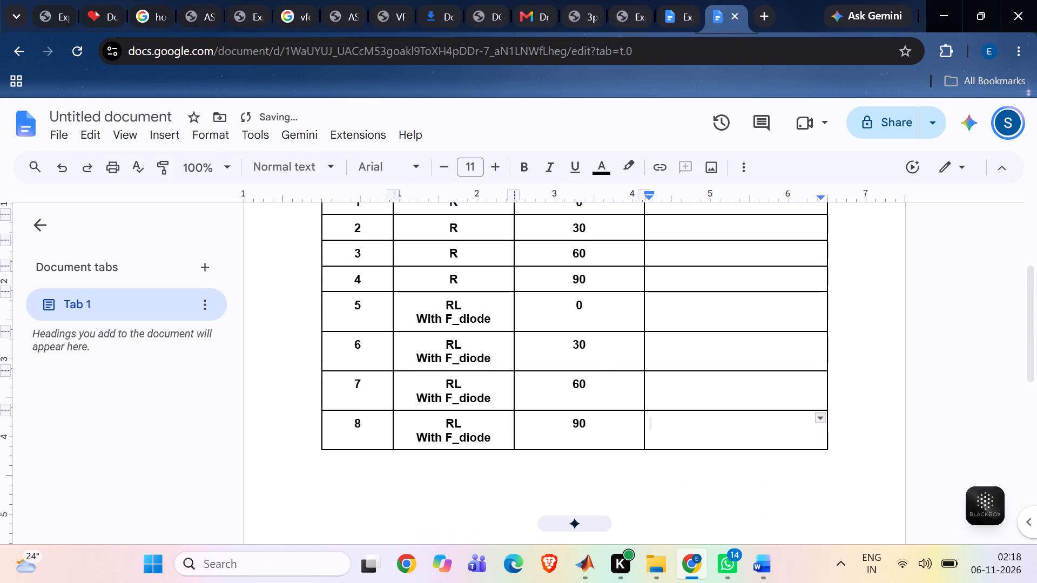
Replace the word "Simulation" in the heading above the table with "Hardware" so it reads "Hardware Results:".
scroll(718, 464, up, 3)
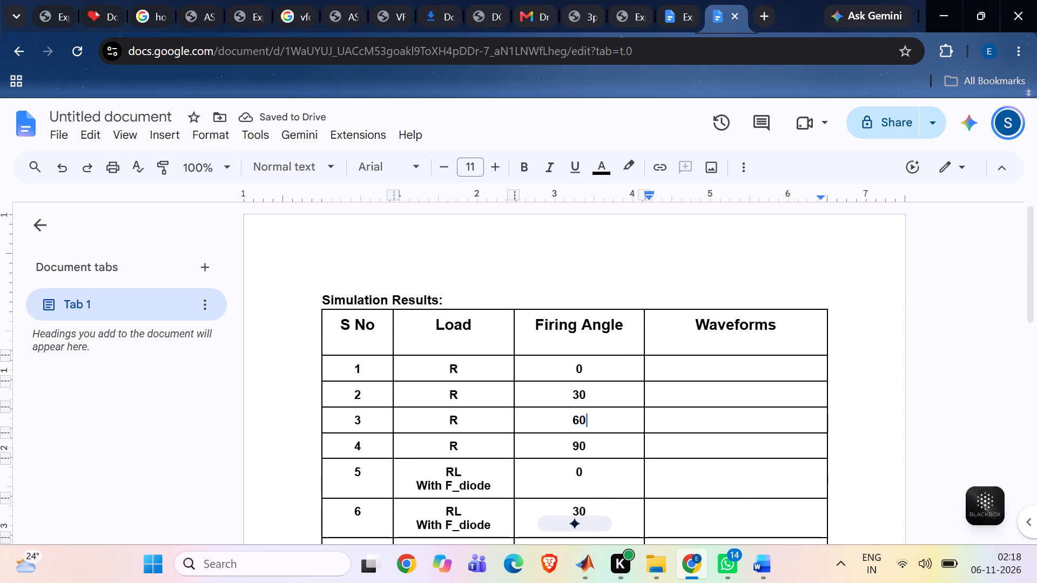
click(386, 300)
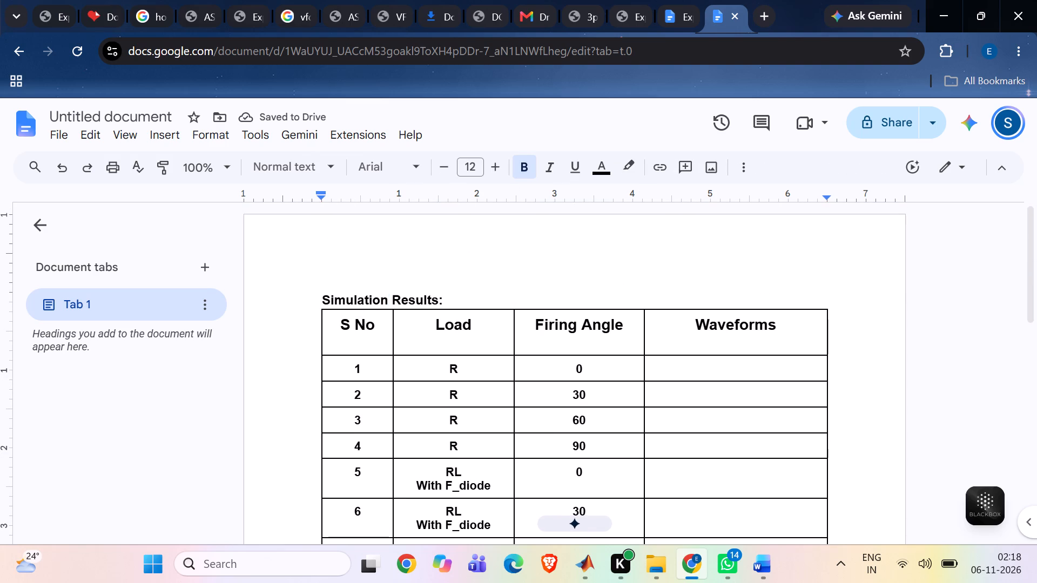
key(BackSpace)
key(BackSpace)
key(BackSpace)
key(BackSpace)
key(BackSpace)
key(BackSpace)
key(BackSpace)
key(BackSpace)
key(BackSpace)
key(BackSpace)
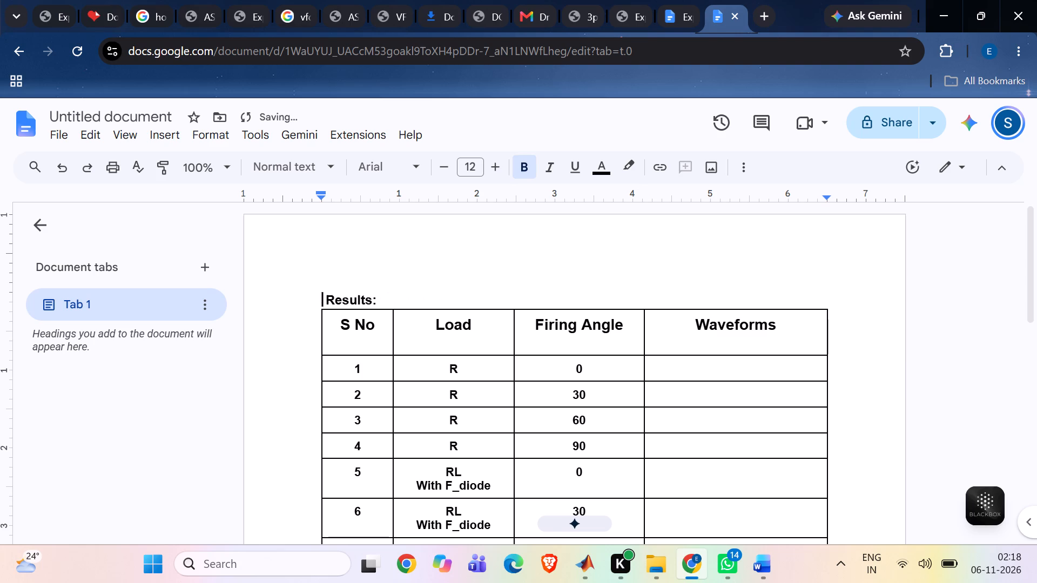
key(shift+h)
text(ar)
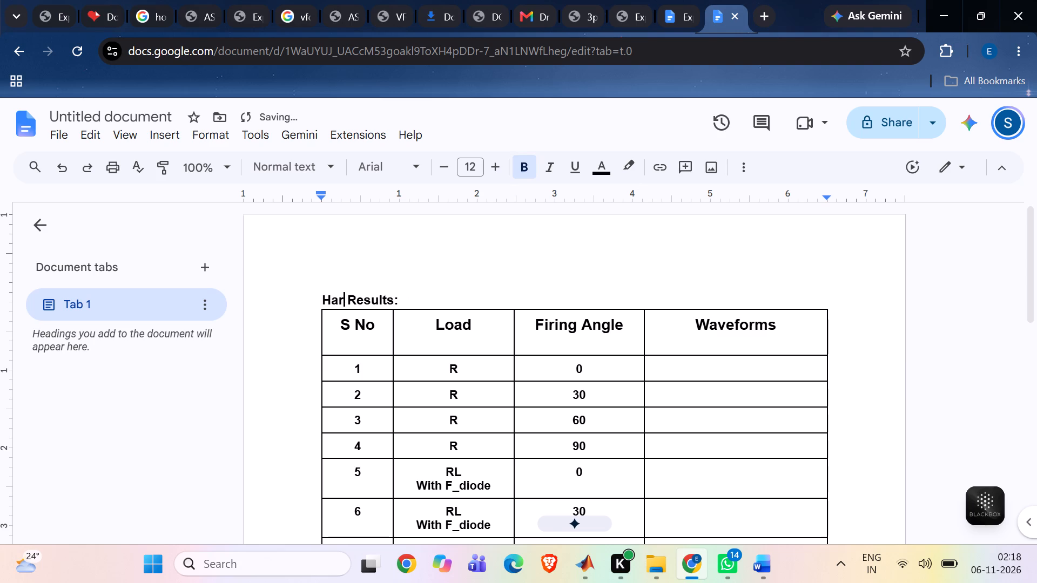
text(dware)
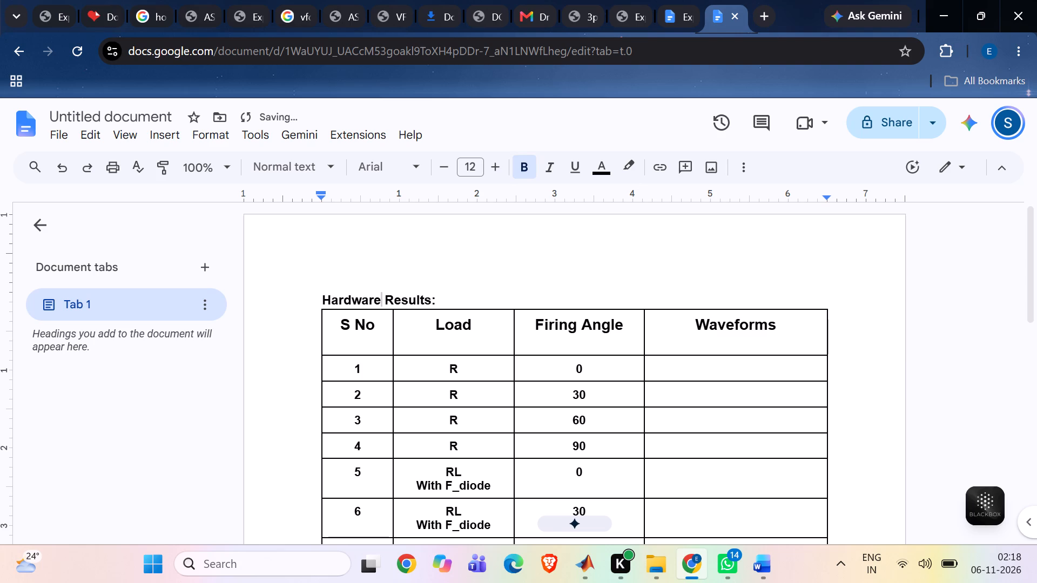
click(451, 269)
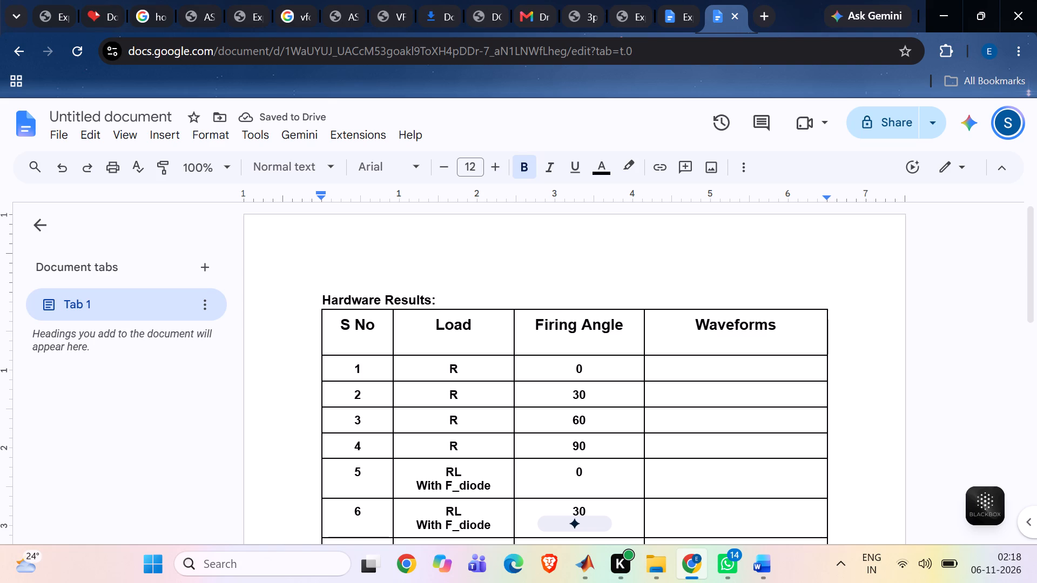
Insert the title text "Three Phase Rectifier" directly before the "Hardware Results:" heading.
click(325, 295)
text(Th)
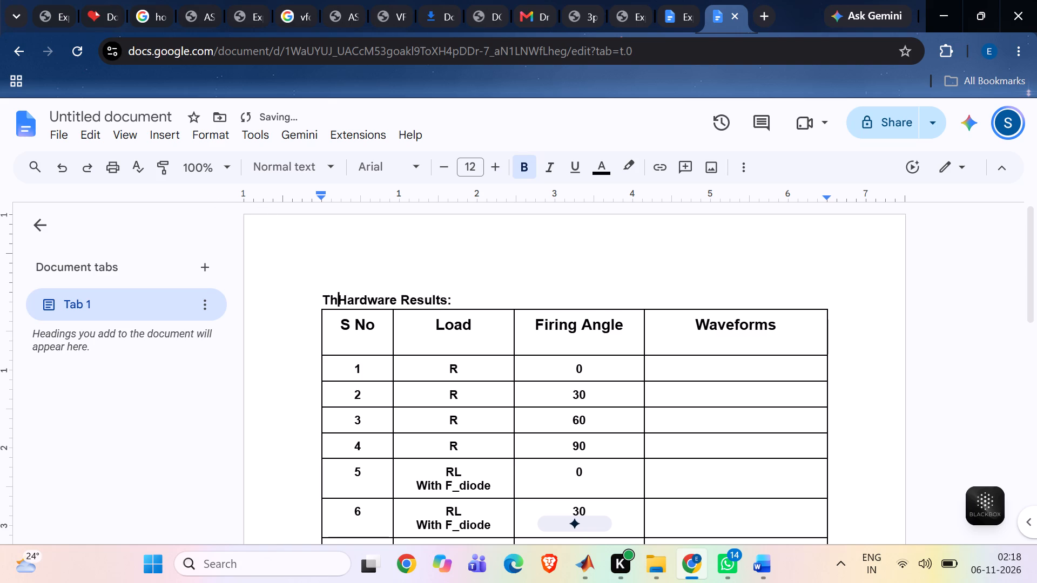
text(ree)
key(space)
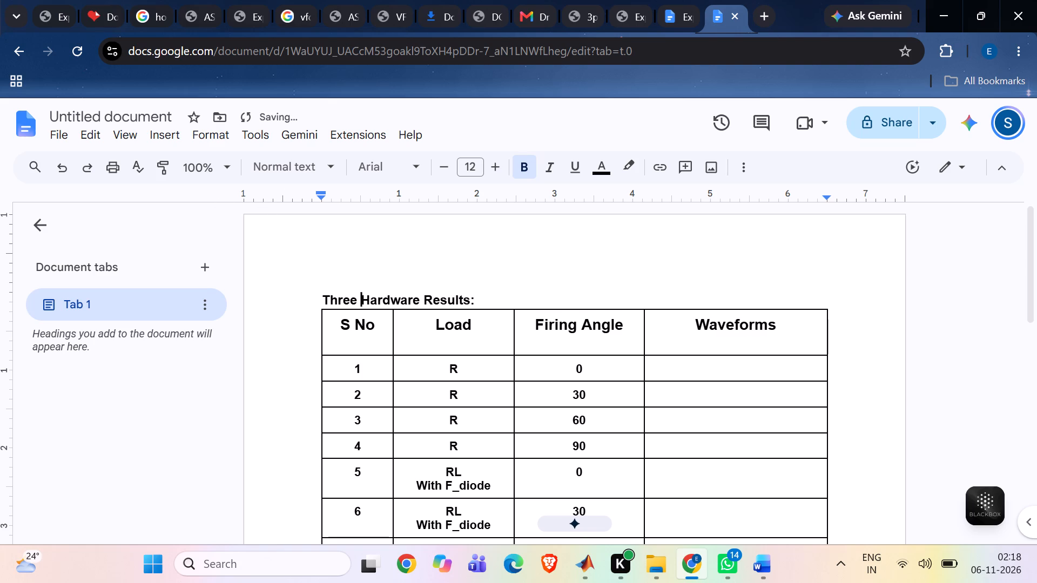
text(Phase)
key(space)
text(Re)
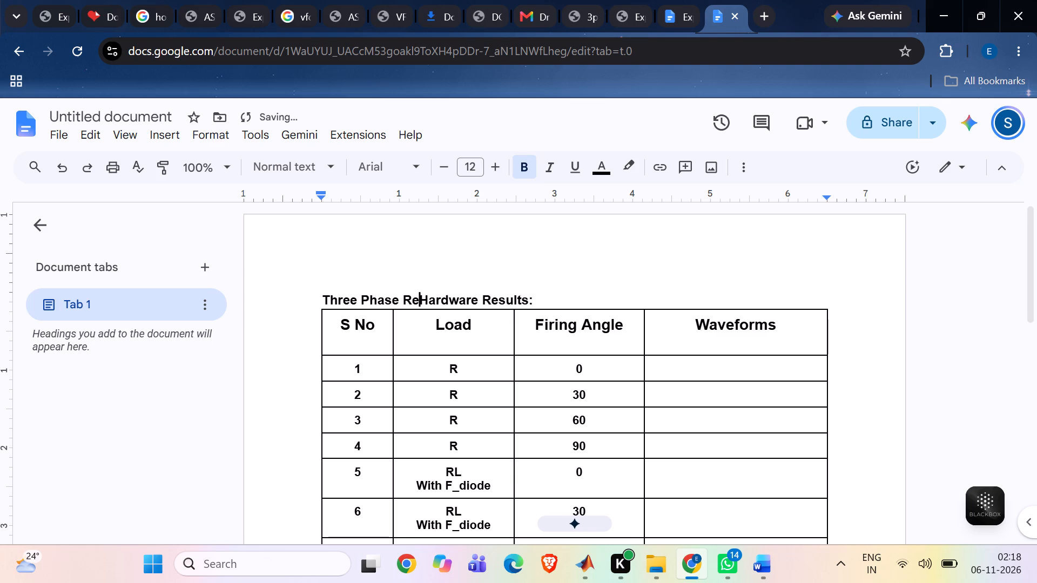
text(ctifiers)
key(BackSpace)
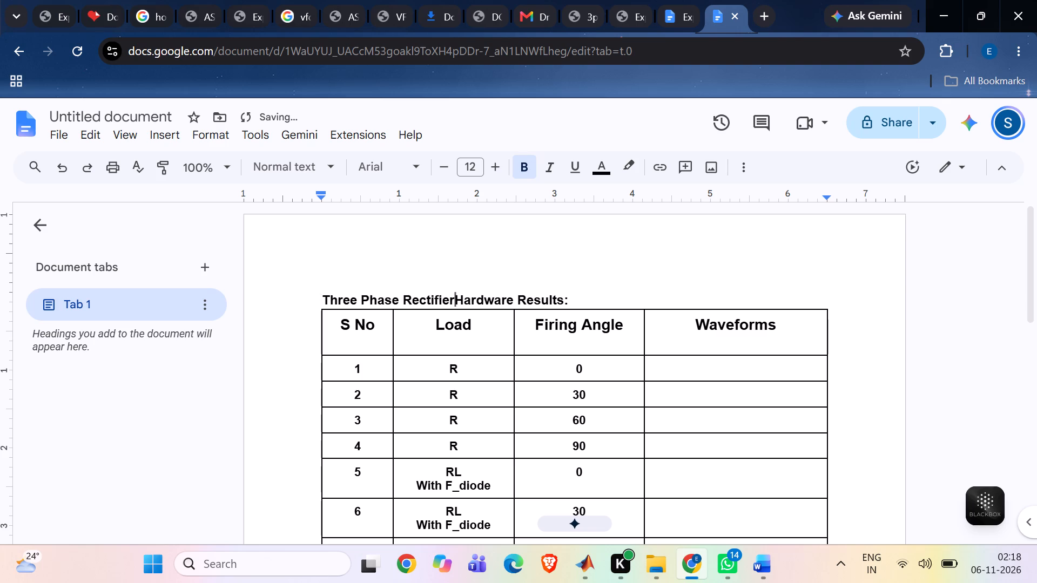
Set the font size of the "Three Phase Rectifier" text to 18.
drag(454, 300, 339, 301)
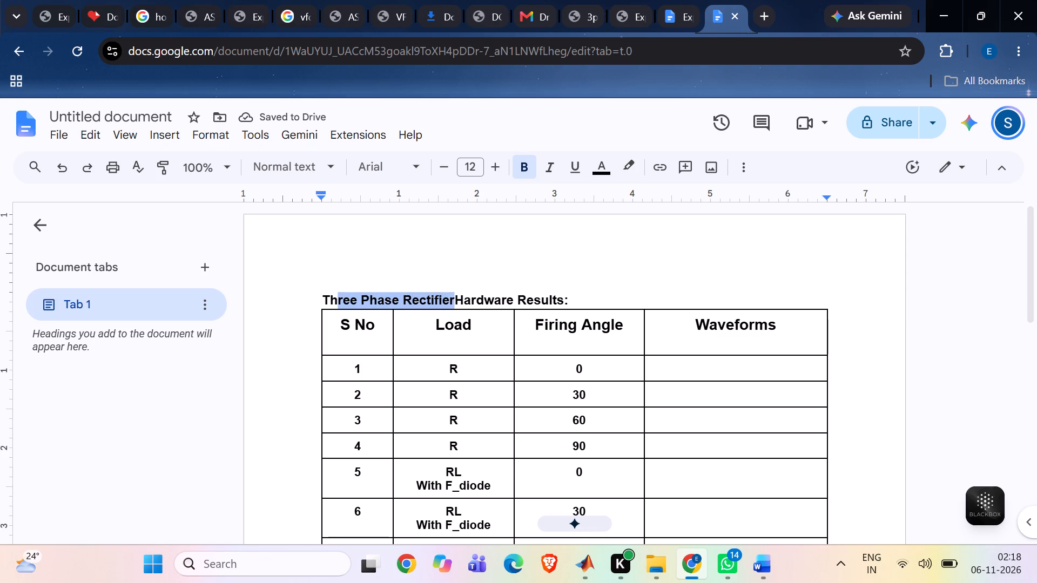
drag(339, 301, 325, 297)
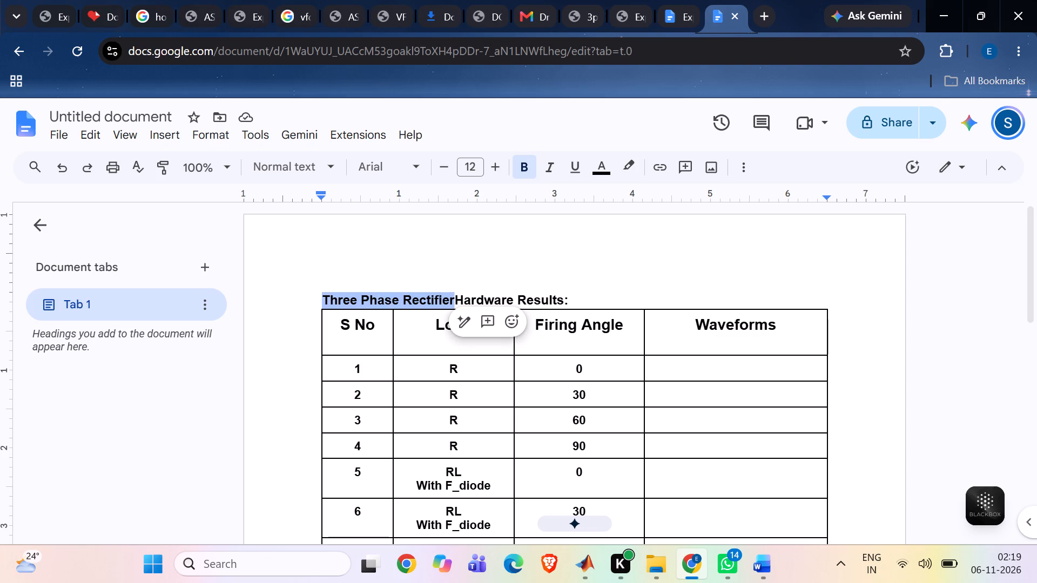
triple_click(495, 173)
triple_click(495, 173)
triple_click(495, 173)
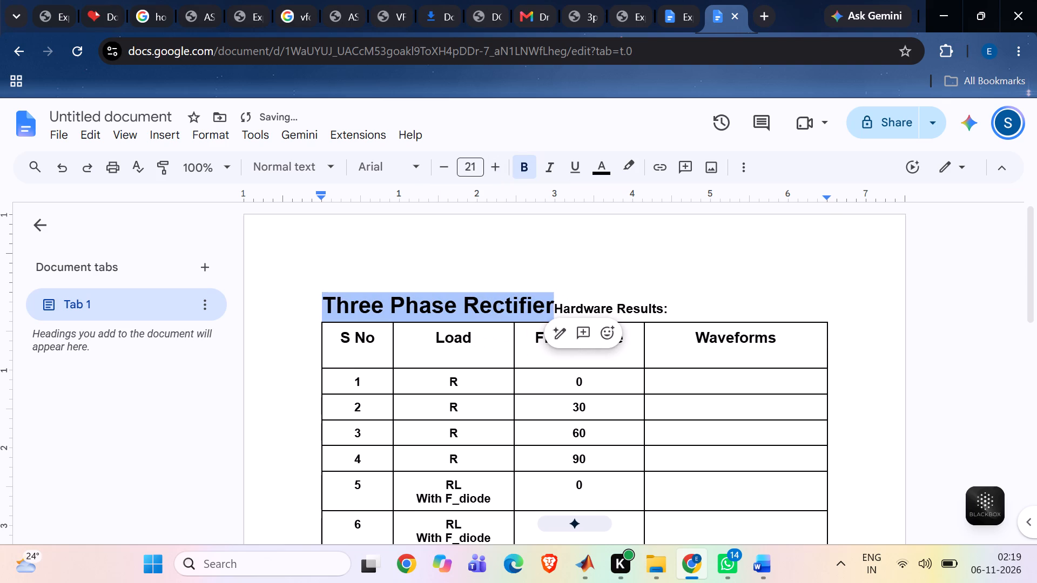
double_click(448, 168)
click(448, 168)
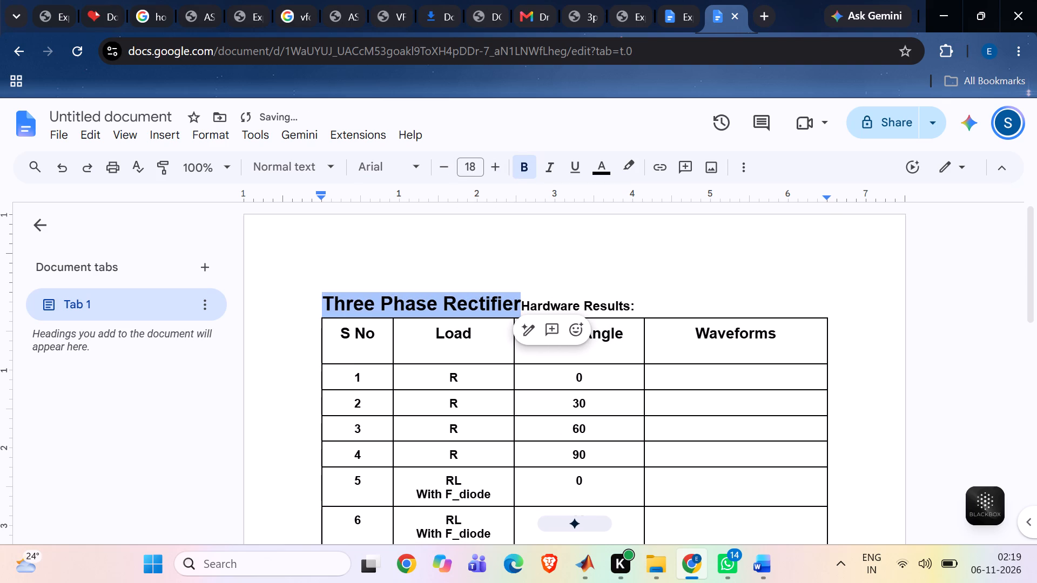
Put "Three Phase Rectifier" on its own line above "Hardware Results:" and centre-align it.
click(523, 302)
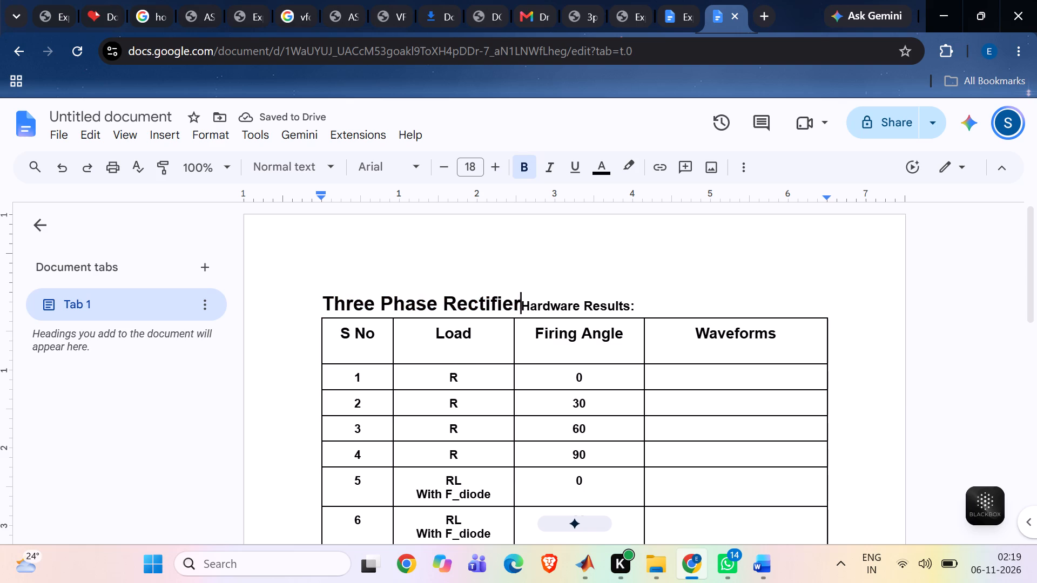
key(Return)
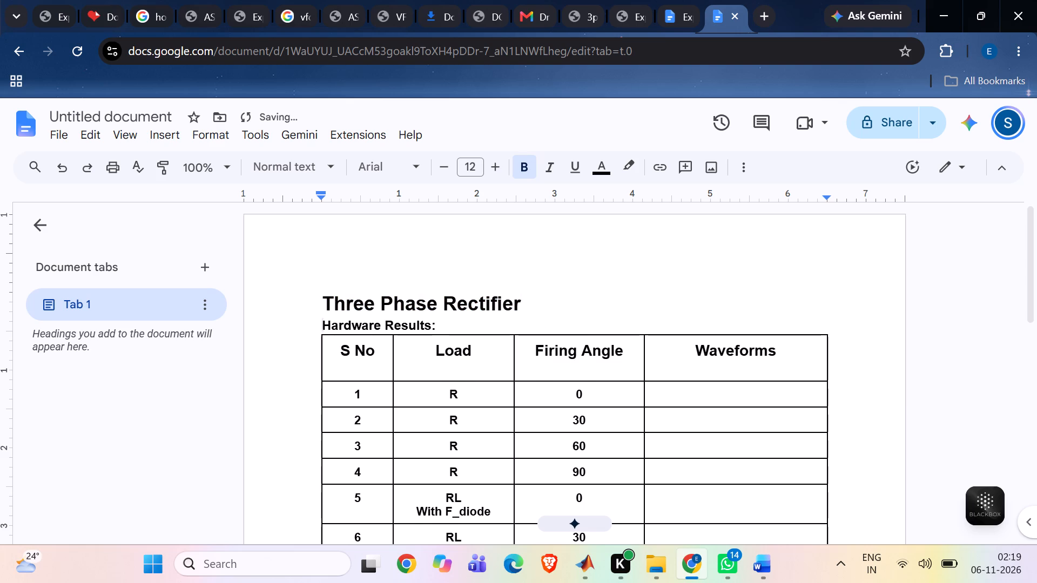
drag(325, 300, 531, 297)
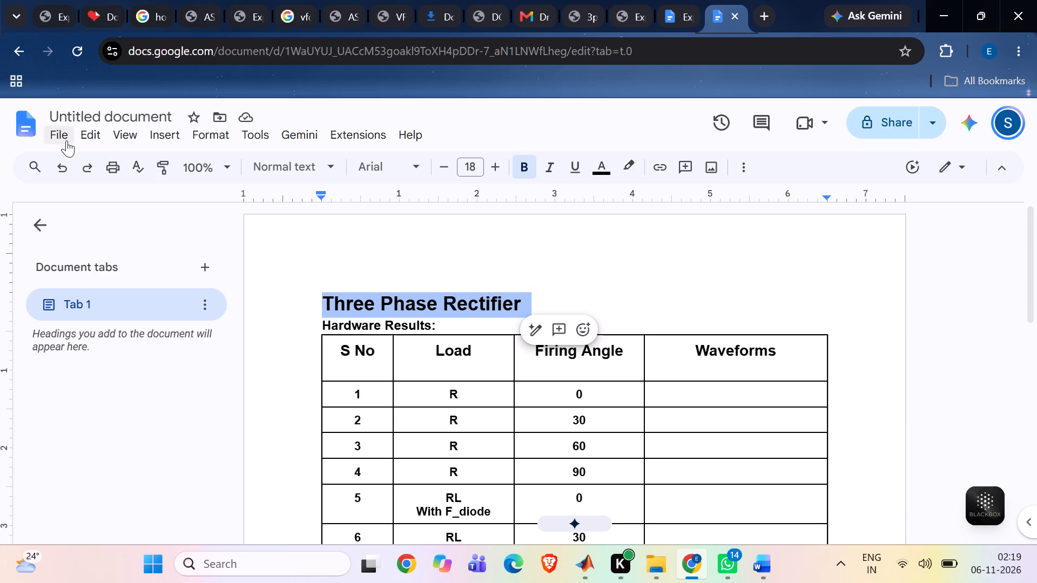
click(92, 139)
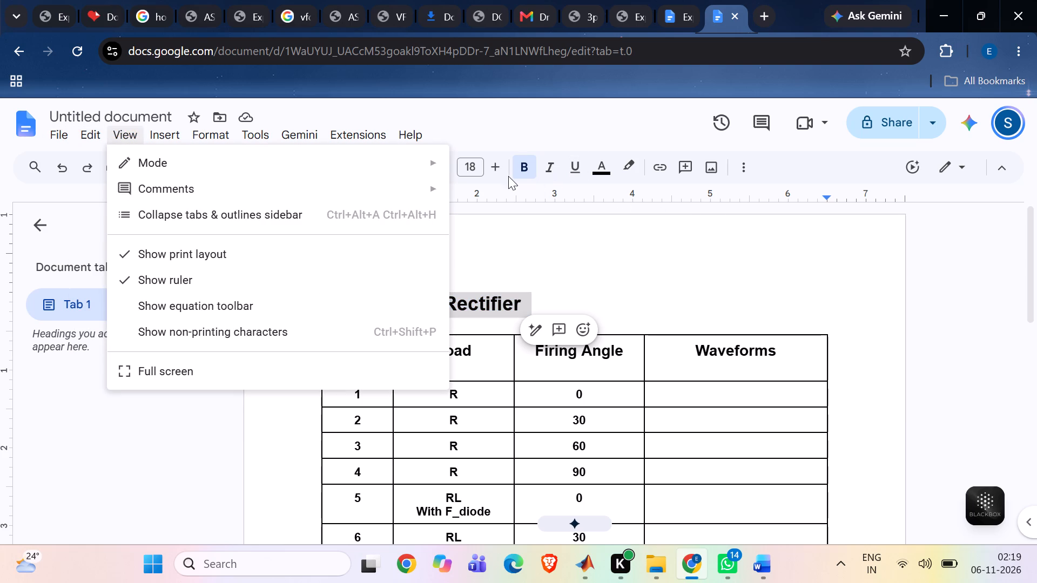
click(743, 171)
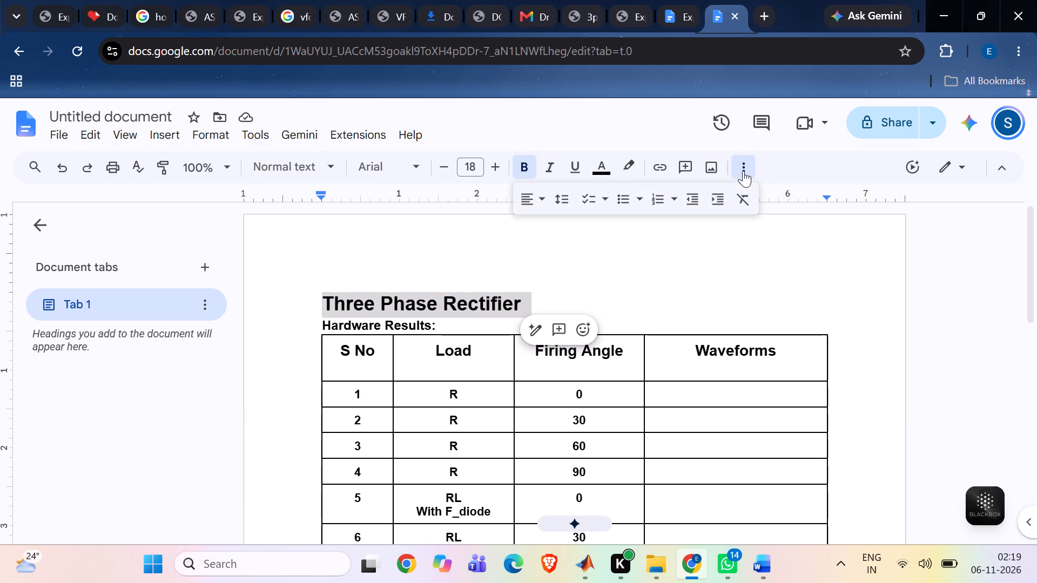
click(537, 199)
click(557, 225)
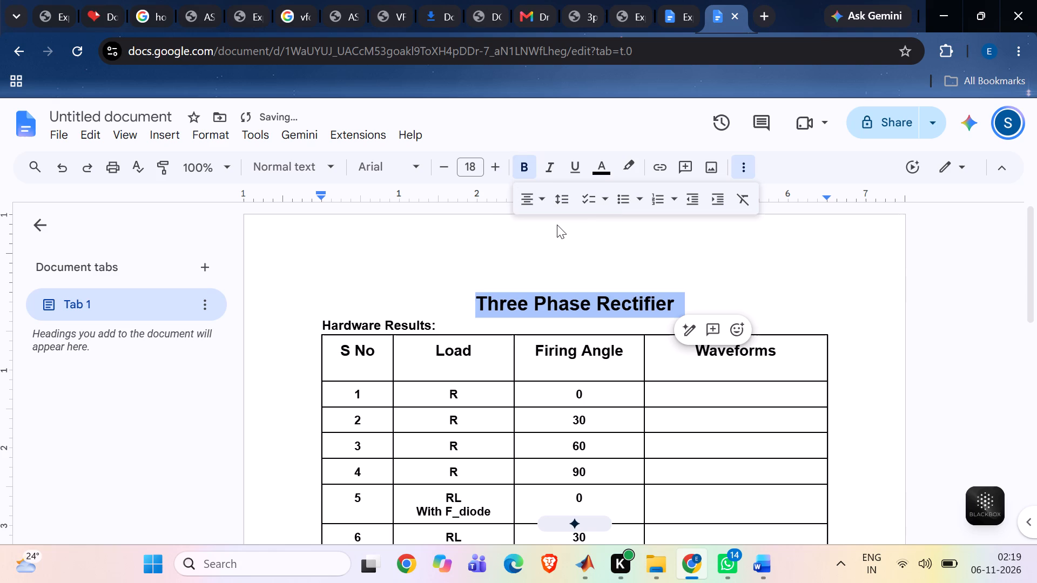
click(456, 288)
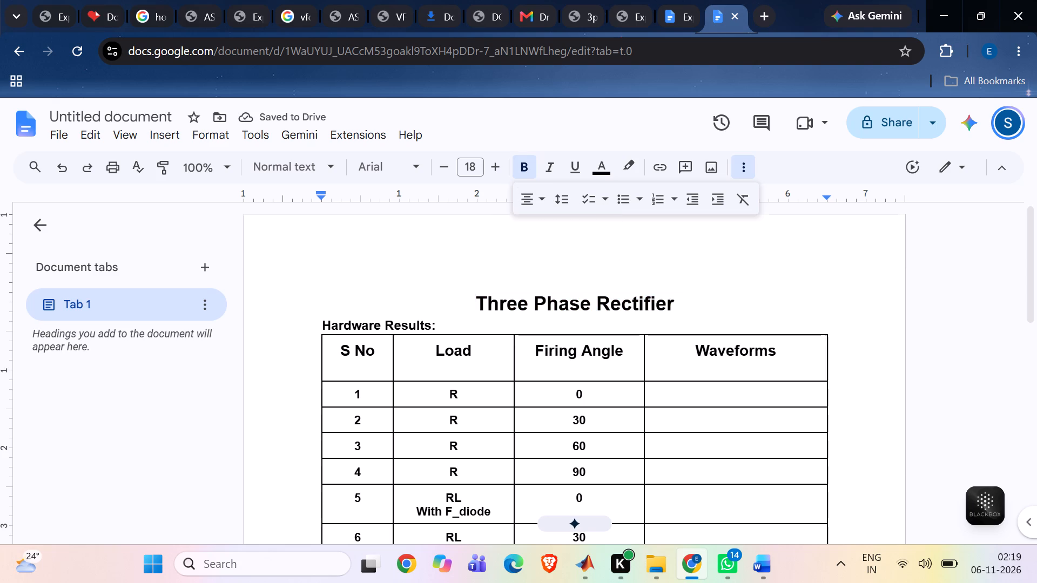
Add the line "Fully Controlled Rectifier:-" between the "Hardware Results:" heading and the table.
click(451, 328)
key(Return)
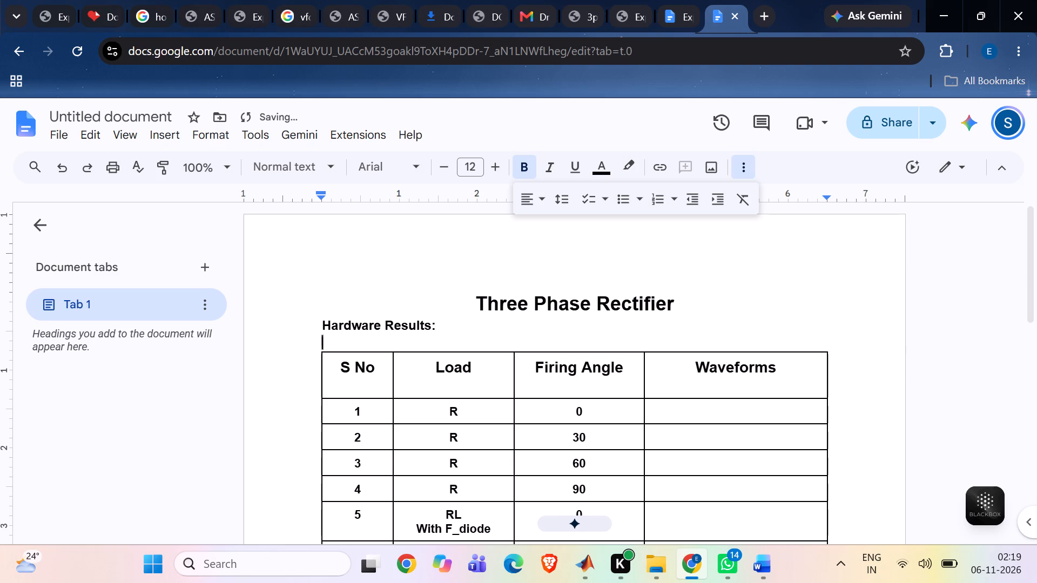
text(Fu)
text(ll)
text(y C)
text(ontrolled)
key(space)
text(Rectifier)
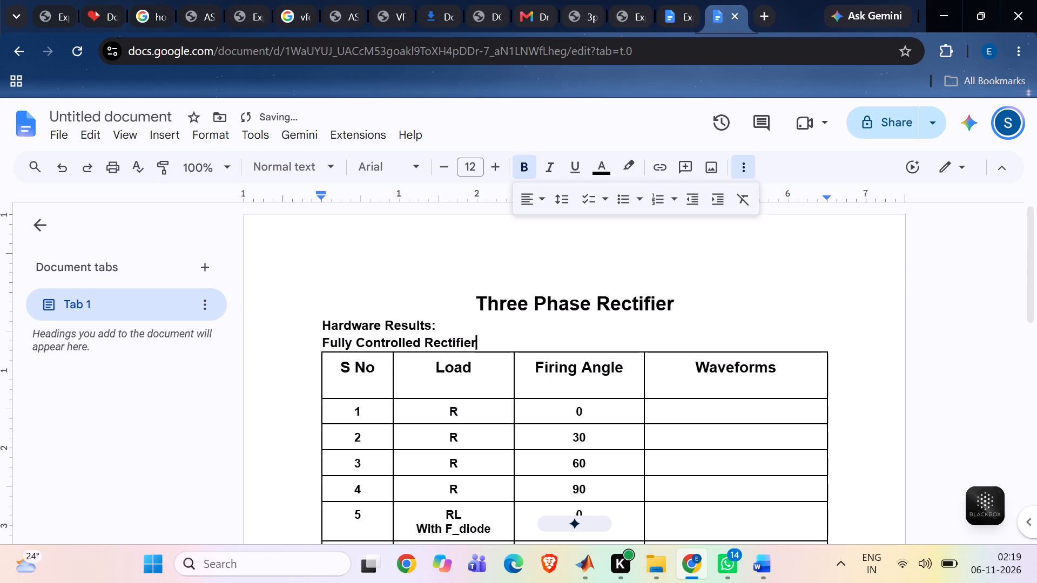
text(:_)
key(BackSpace)
key(minus)
Insert the R-0 image from the computer's Fully-Controlled folder into the Waveforms cell of row 1.
click(664, 406)
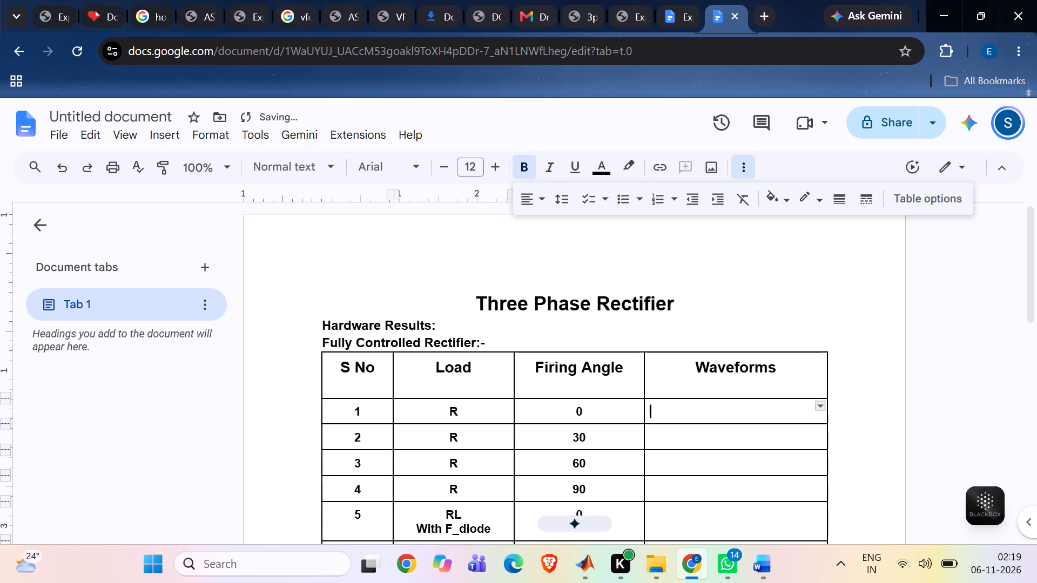
click(712, 167)
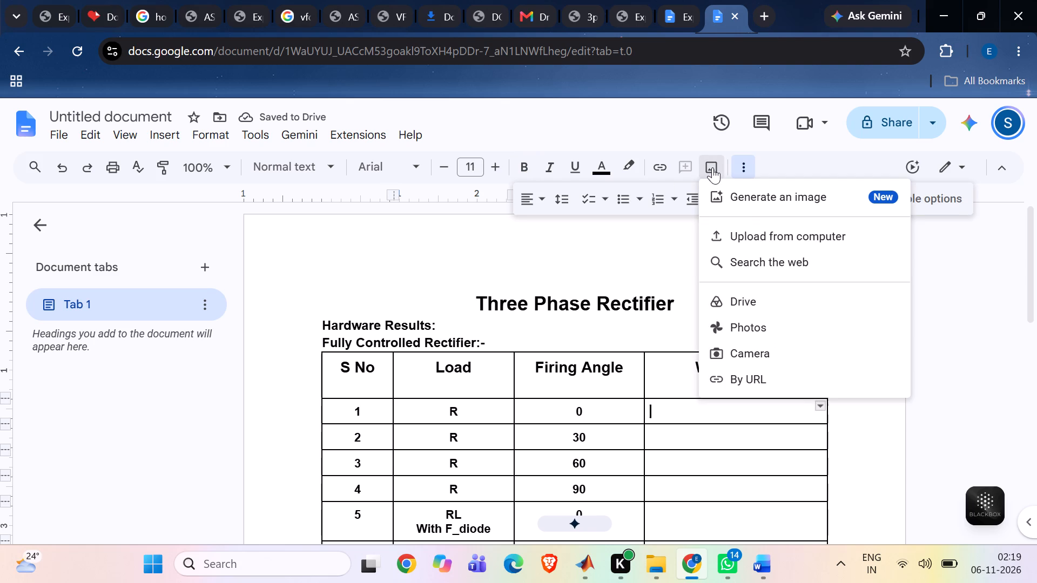
click(756, 236)
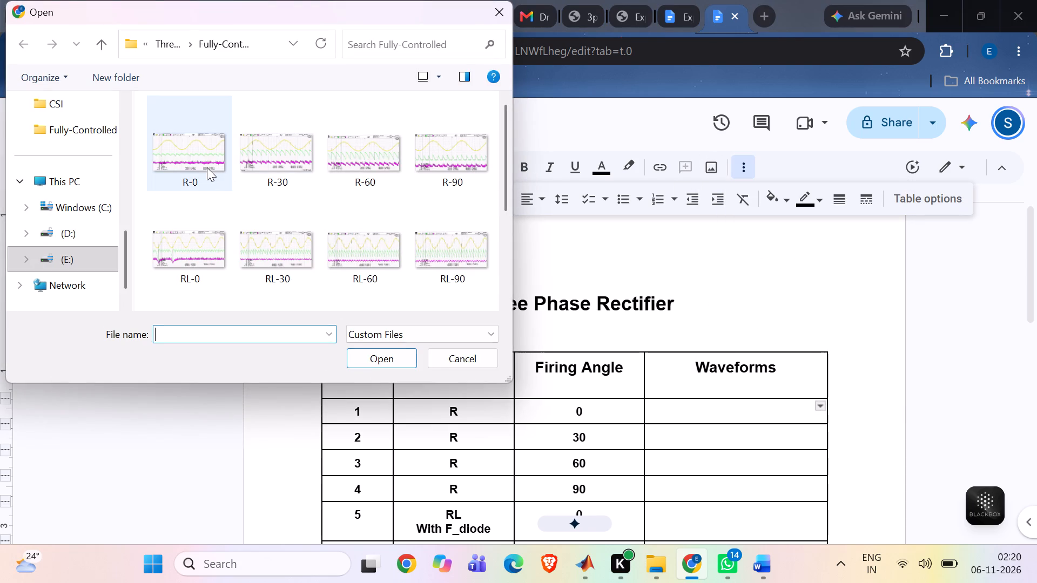
scroll(357, 202, up, 1)
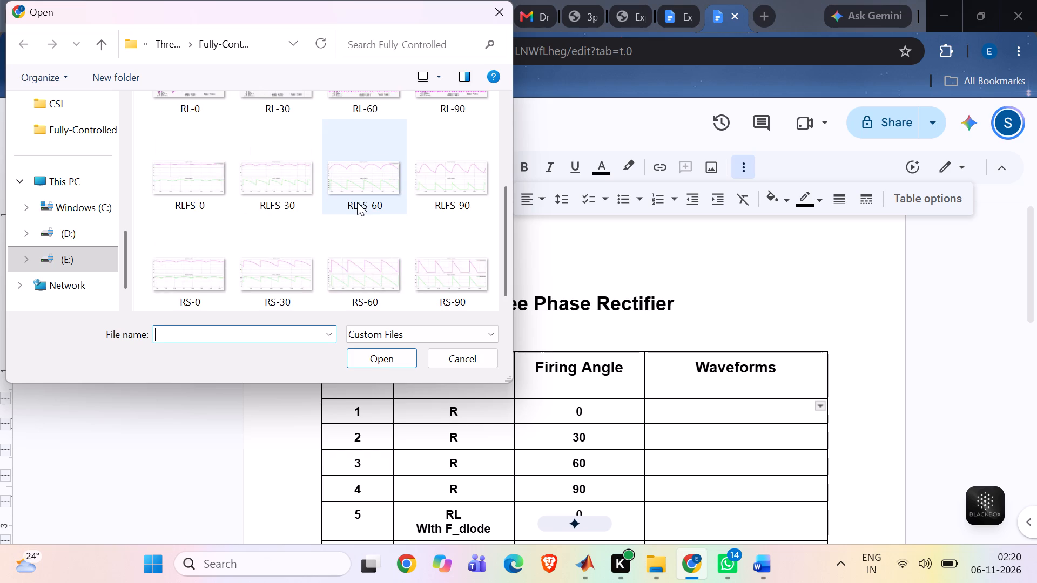
scroll(357, 202, up, 1)
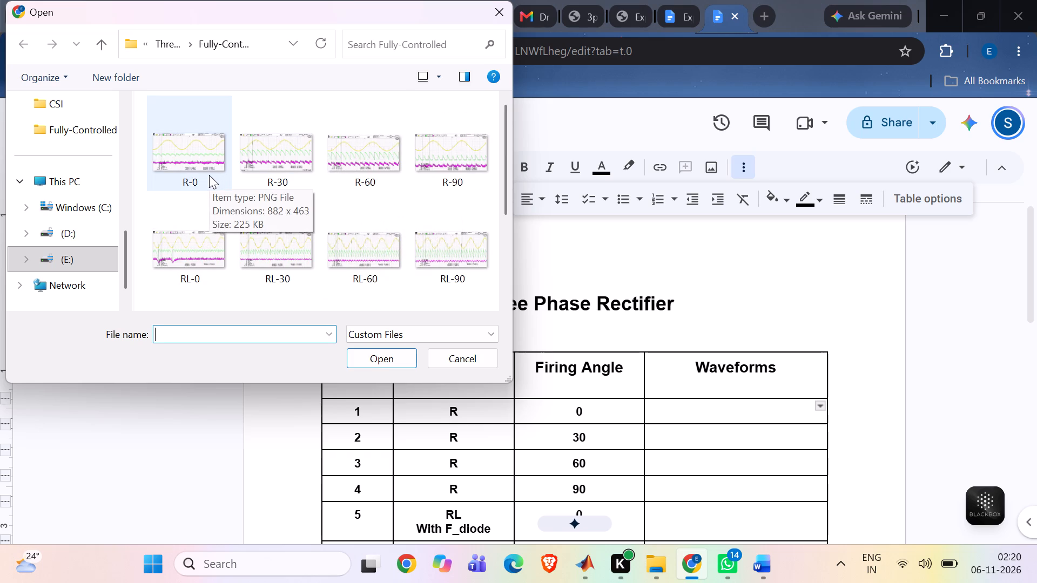
click(209, 175)
click(377, 352)
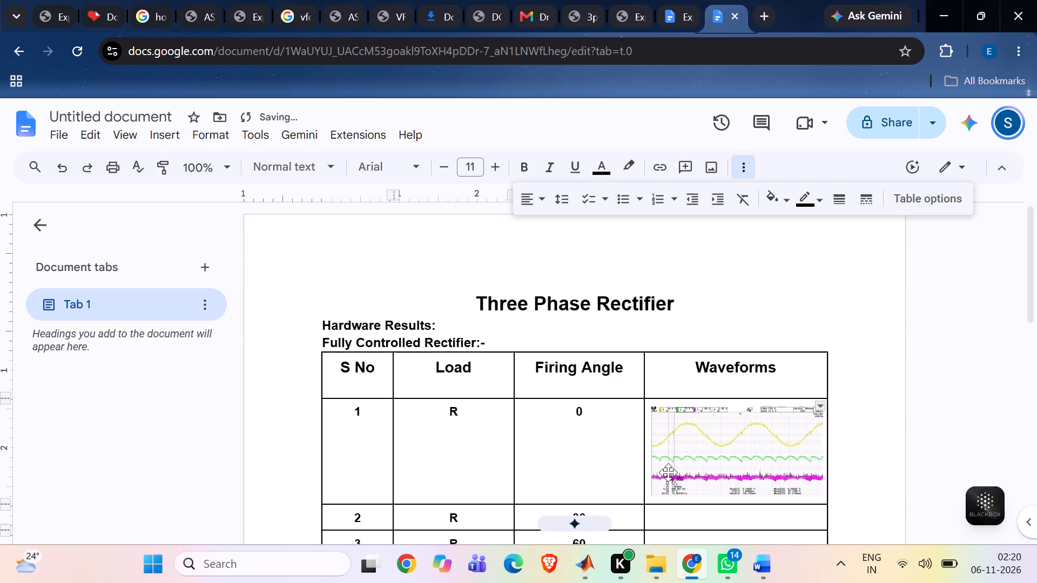
Narrow the S No, Load and Firing Angle columns so the Waveforms column becomes wider.
scroll(668, 472, down, 1)
click(682, 456)
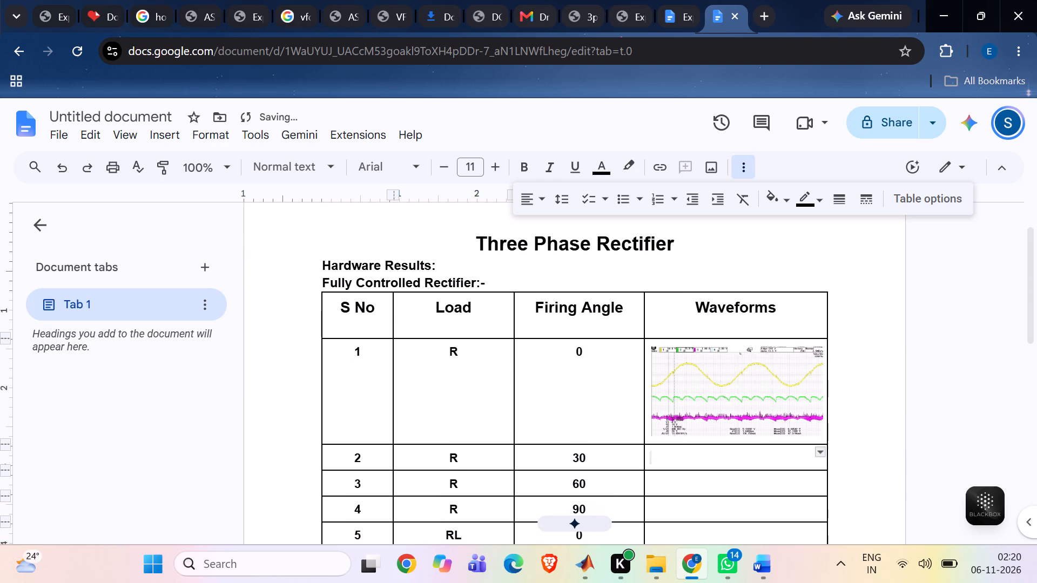
drag(391, 382, 380, 381)
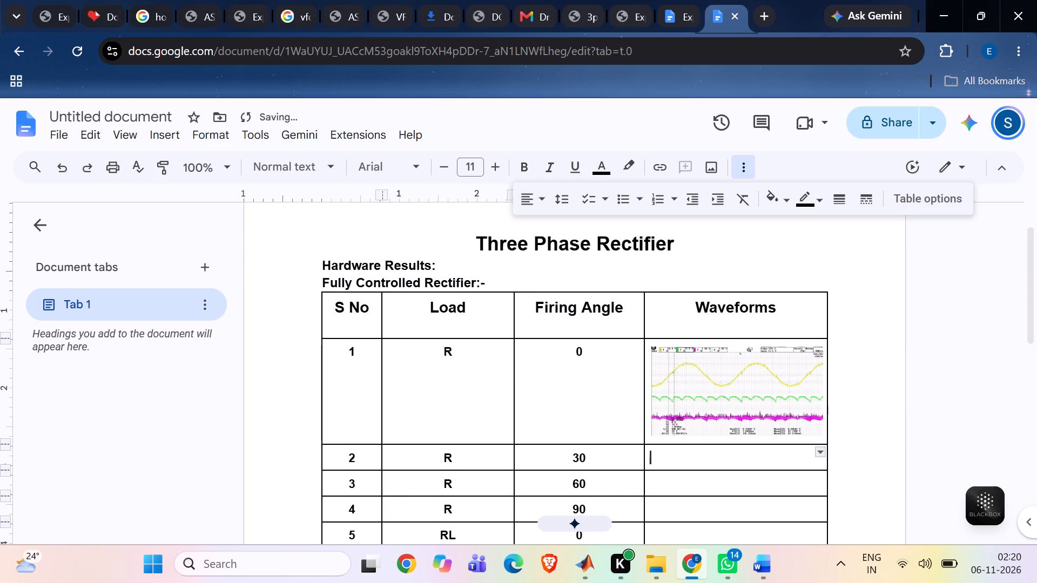
drag(513, 392, 469, 388)
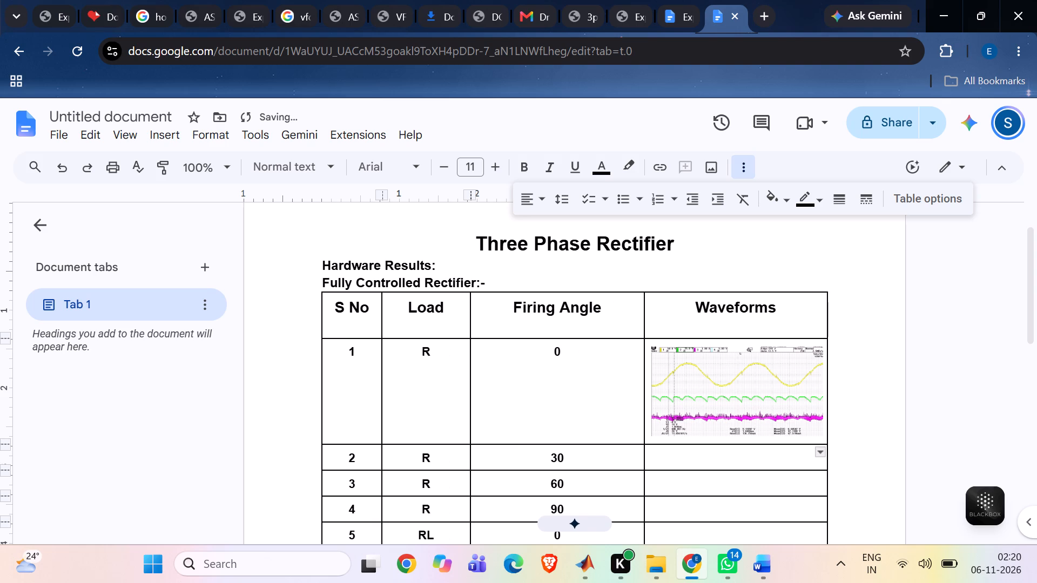
drag(644, 377, 585, 382)
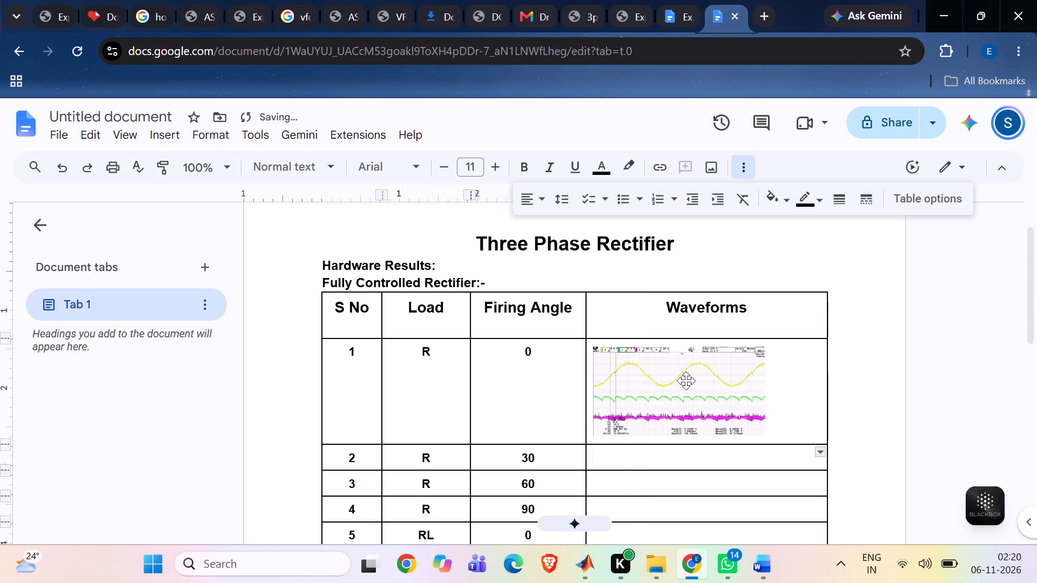
Enlarge the row 1 waveform image in width and height so it nearly fills the widened Waveforms column.
click(737, 383)
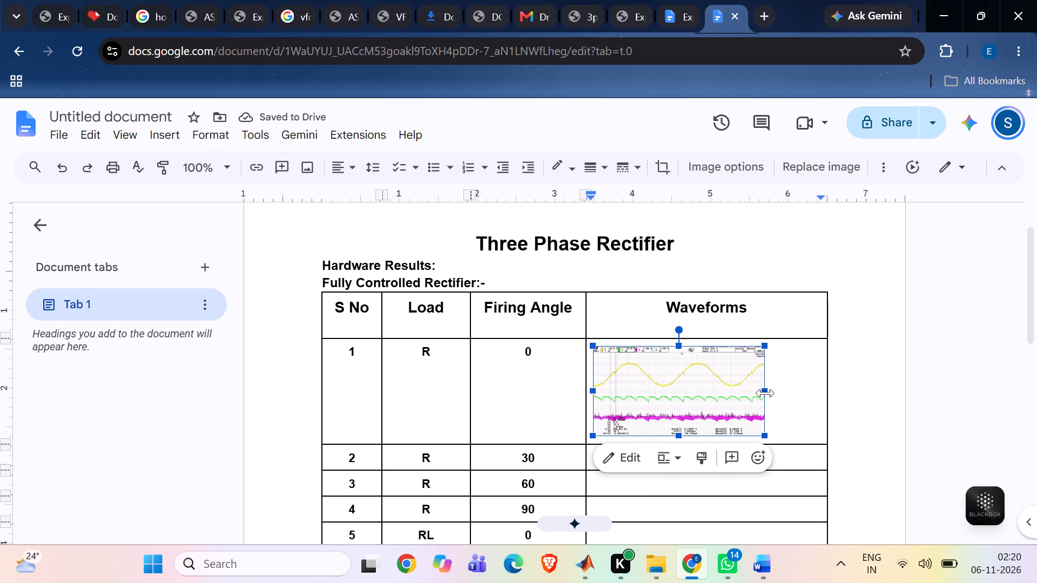
drag(764, 393, 808, 385)
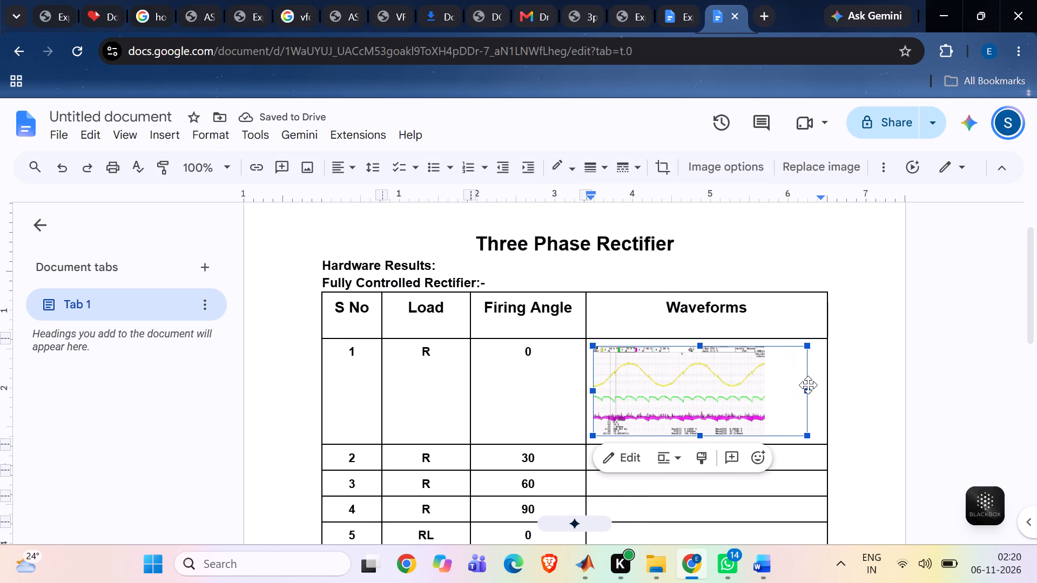
drag(808, 385, 811, 385)
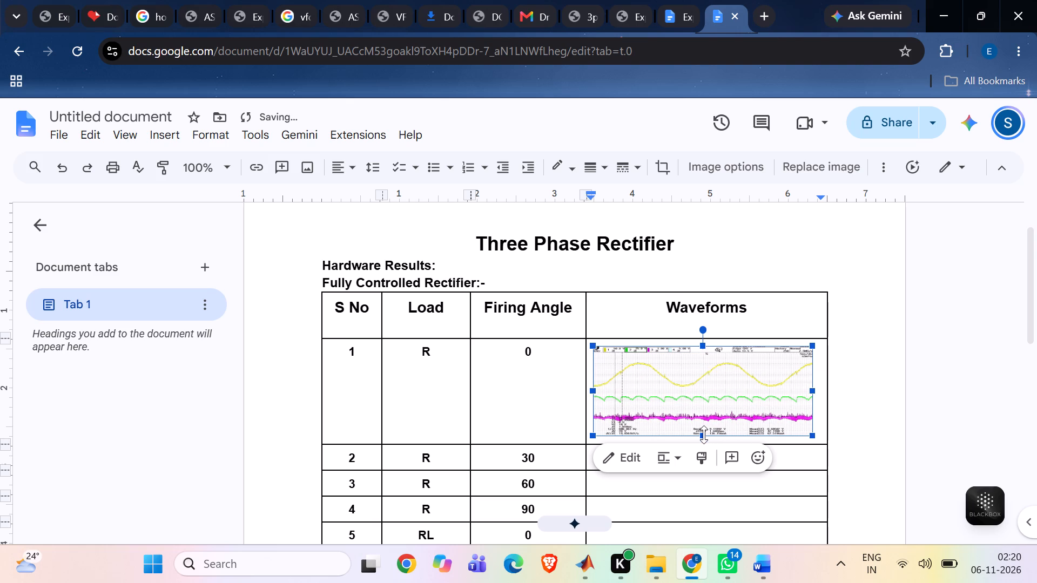
drag(703, 434, 706, 460)
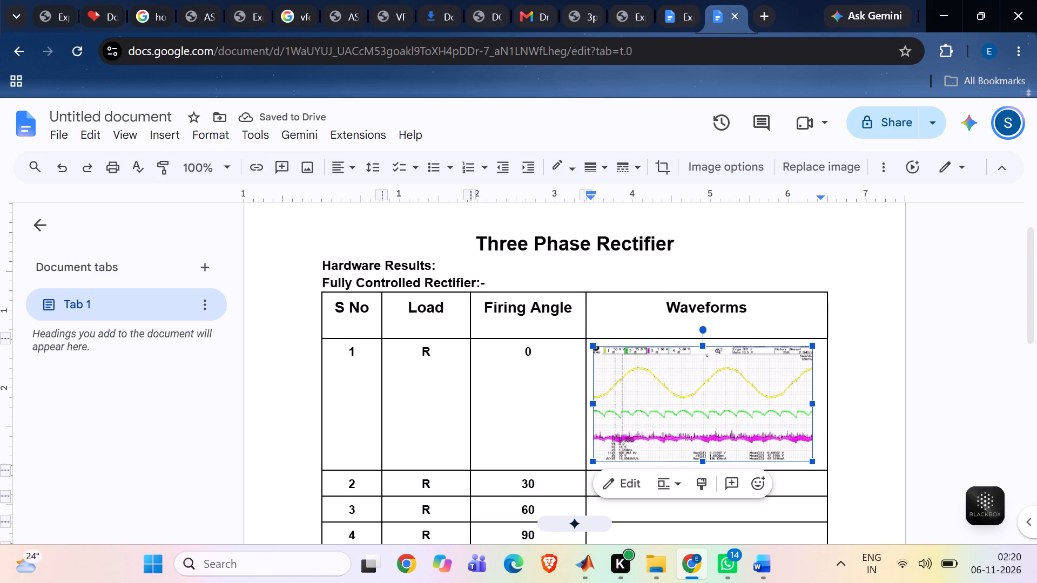
scroll(576, 425, down, 1)
click(862, 376)
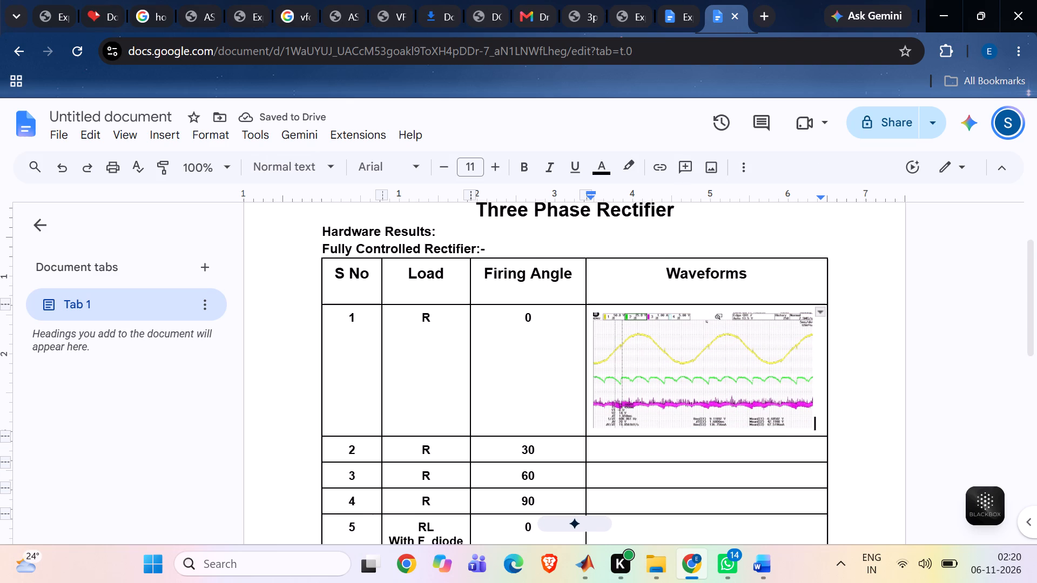
Insert the R-30 image from the computer's Fully-Controlled folder into the Waveforms cell of row 2.
click(705, 450)
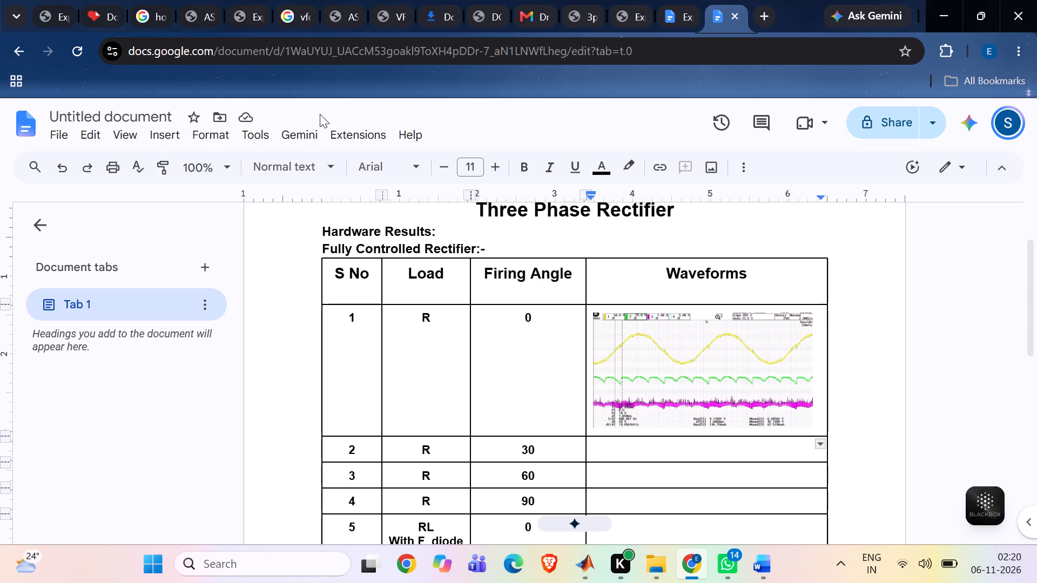
click(709, 162)
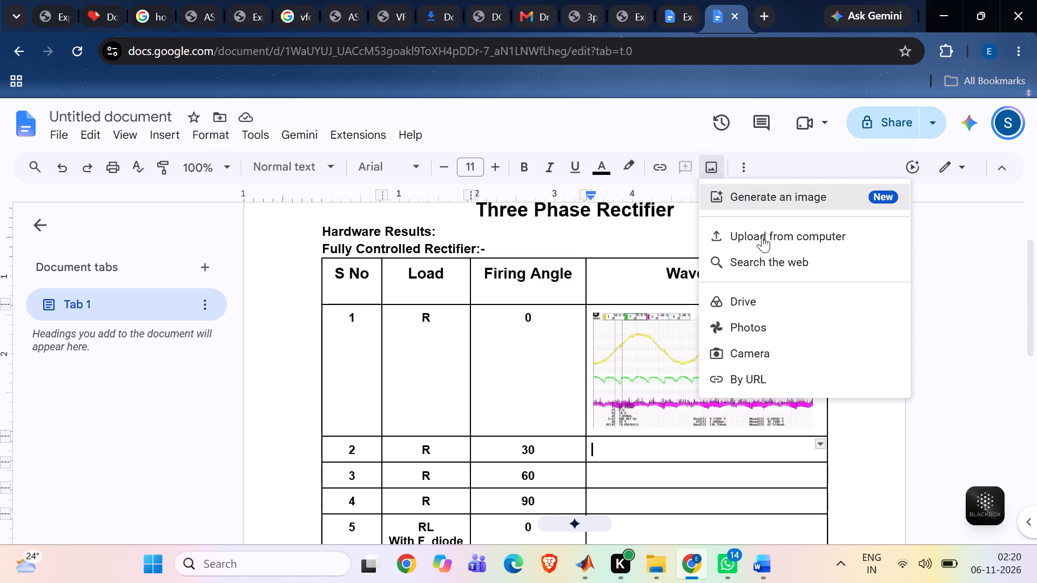
click(762, 235)
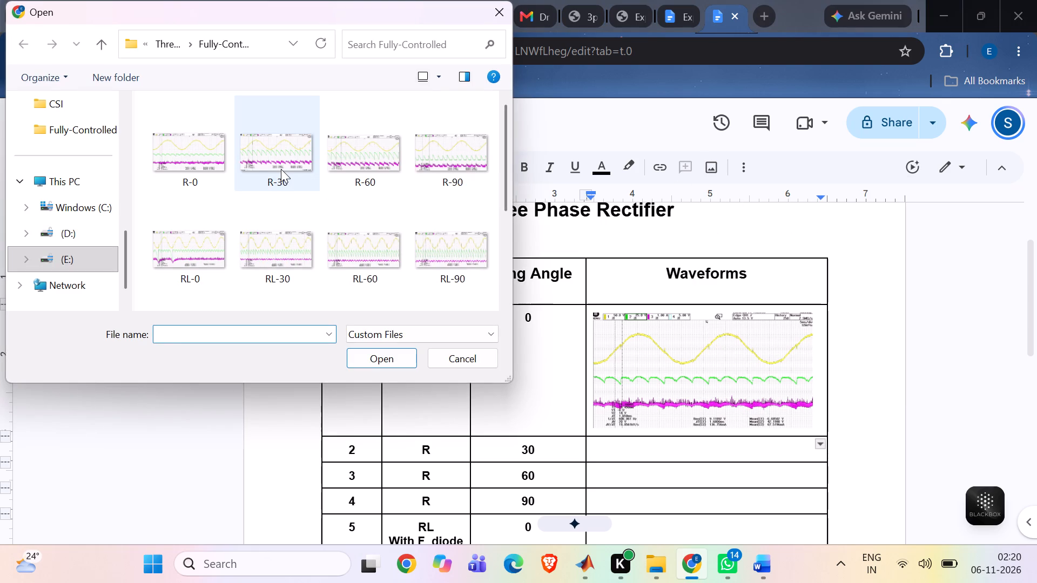
click(281, 169)
click(363, 355)
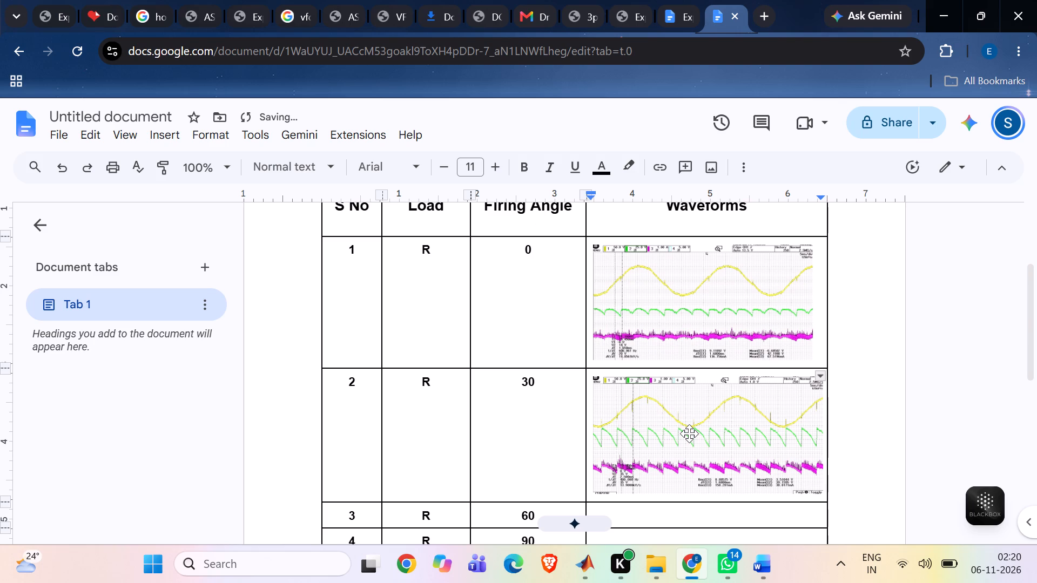
Insert the R-60 image from the computer's Fully-Controlled folder into the Waveforms cell of row 3.
scroll(689, 433, down, 1)
click(689, 433)
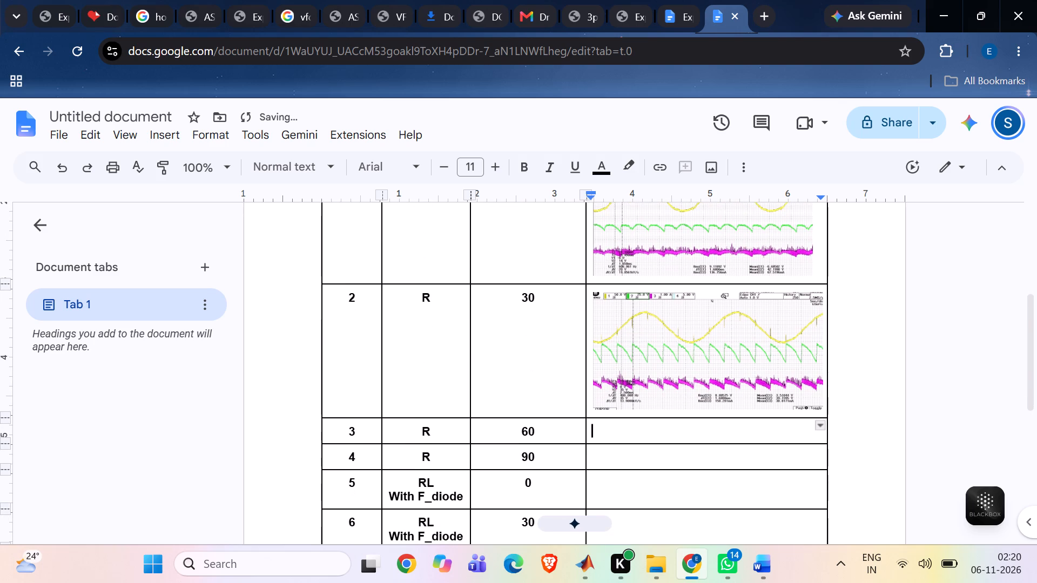
click(705, 169)
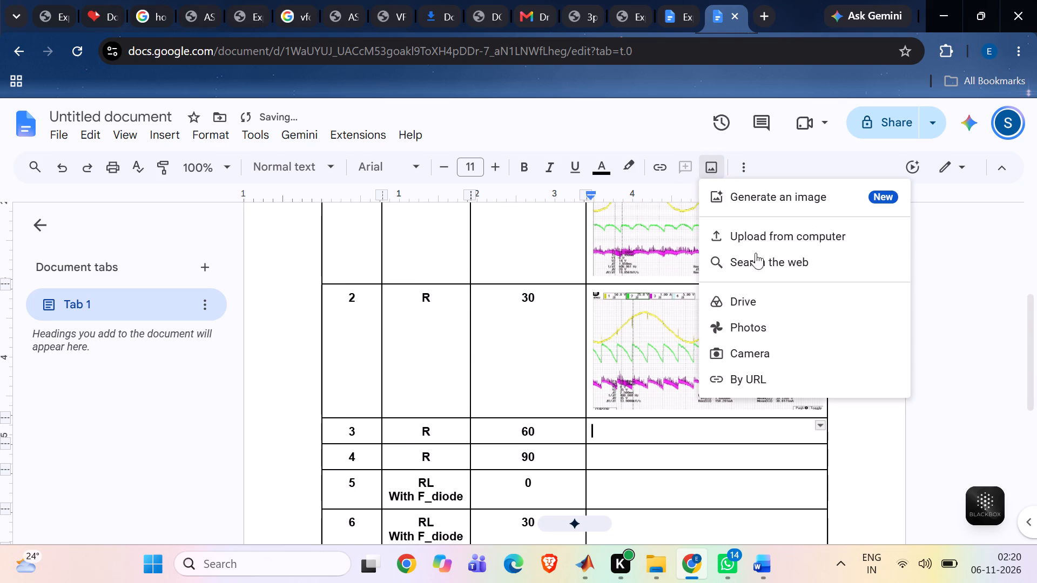
click(764, 225)
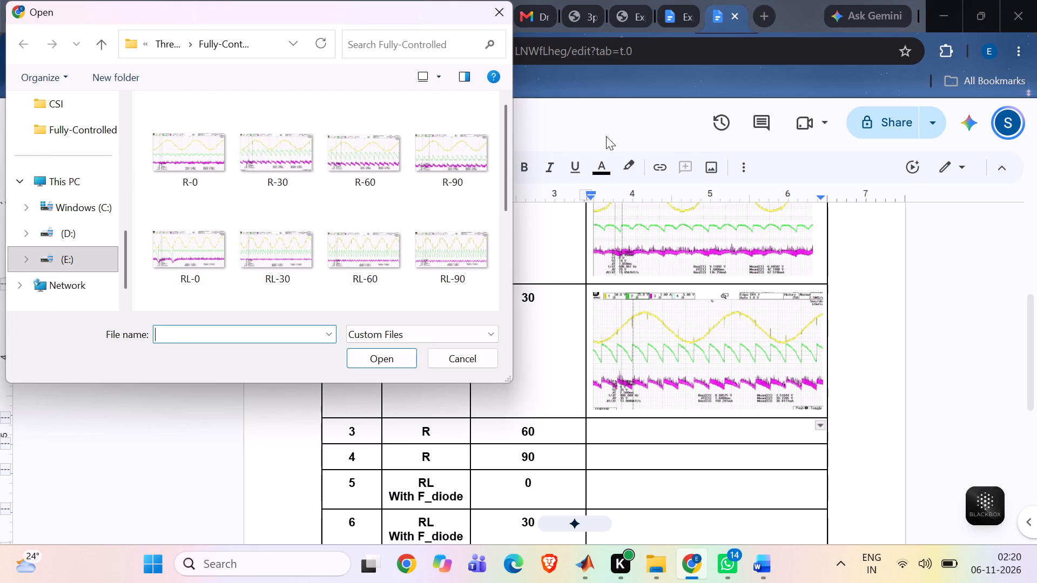
click(367, 159)
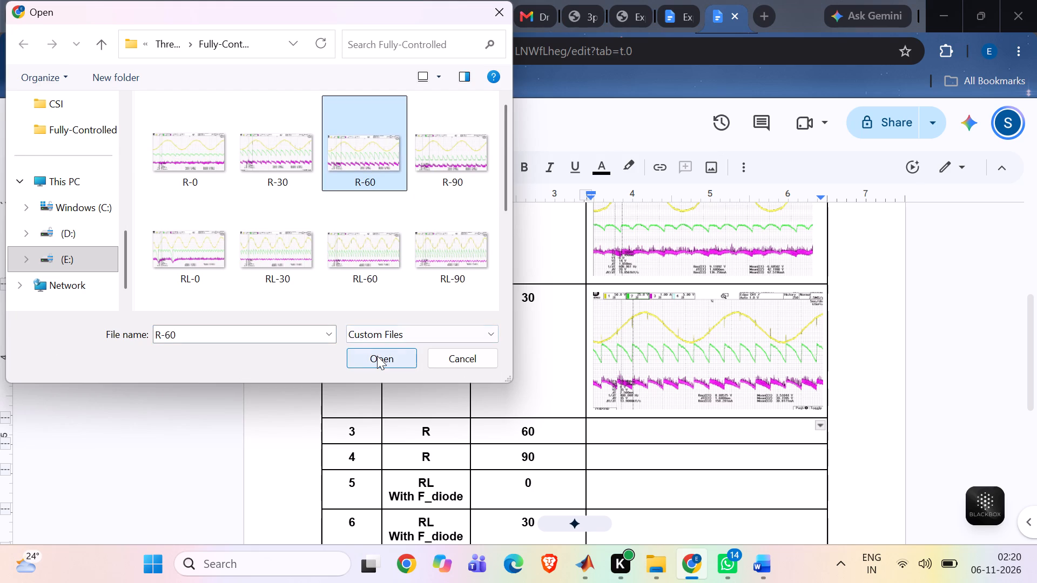
click(377, 356)
Insert the R-90 image from the computer's Fully-Controlled folder into the Waveforms cell of row 4.
scroll(599, 460, down, 1)
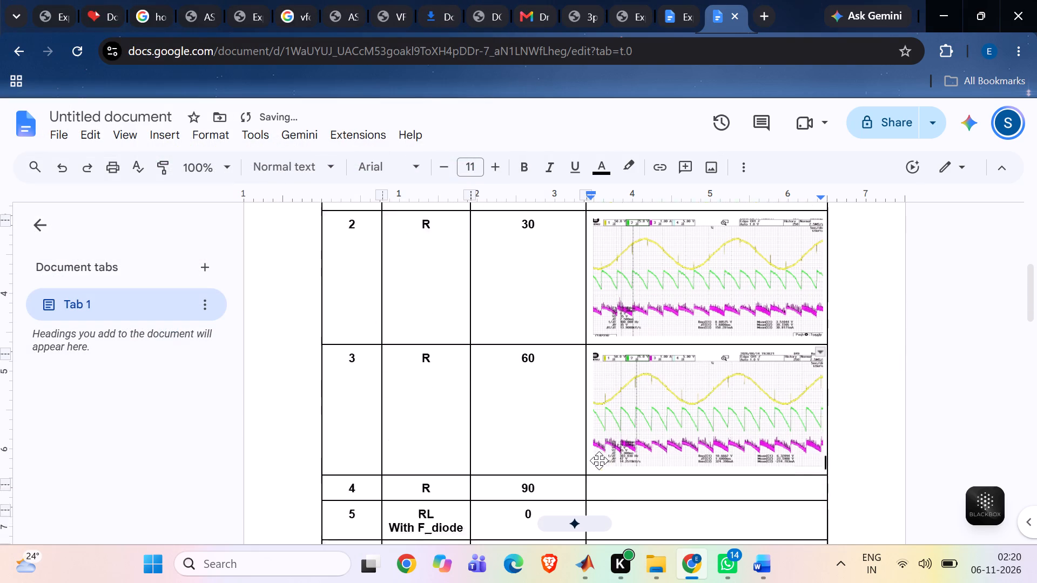
scroll(599, 460, down, 1)
click(646, 448)
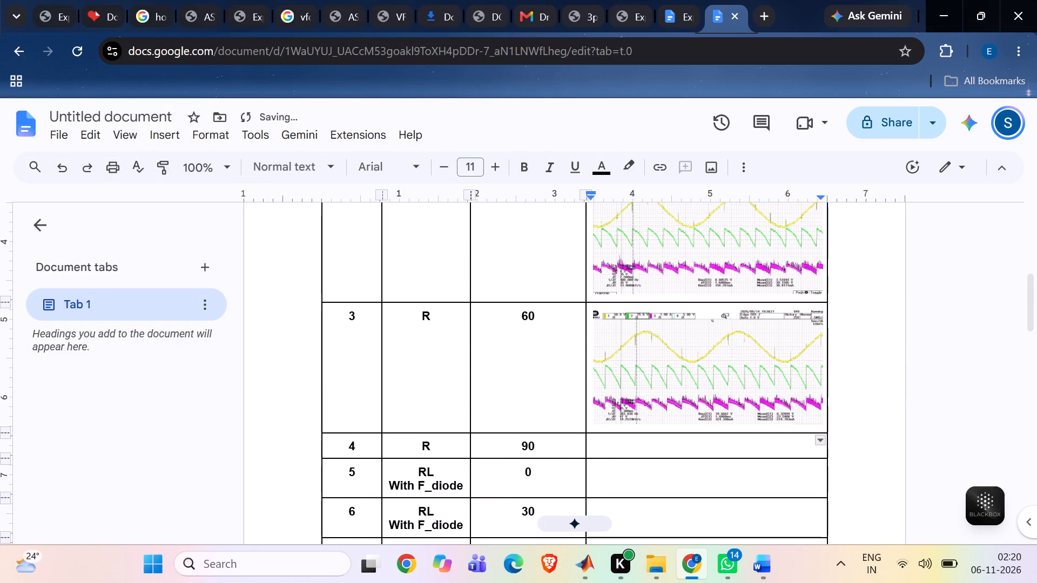
click(711, 169)
click(742, 228)
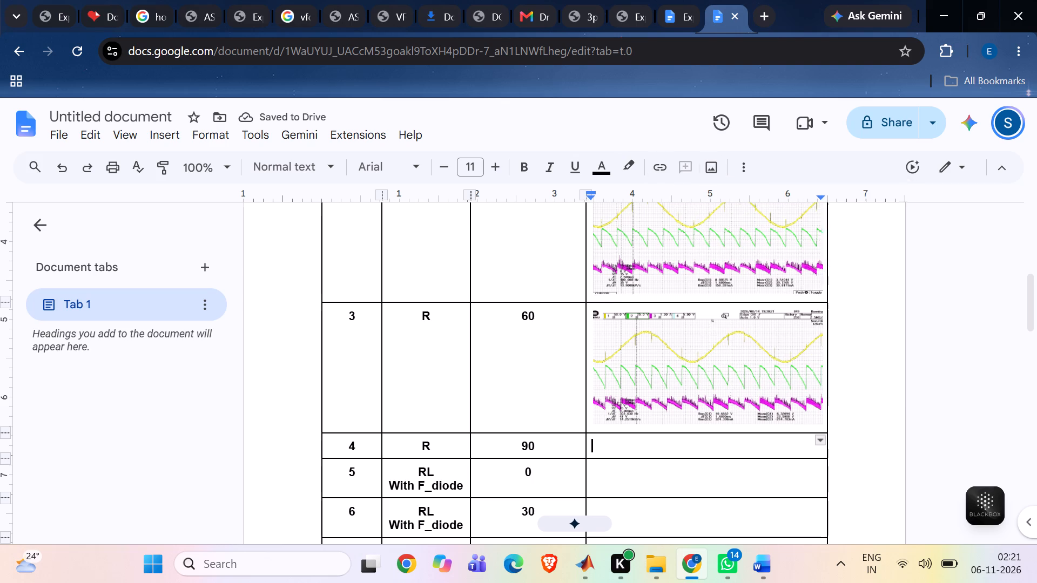
click(440, 166)
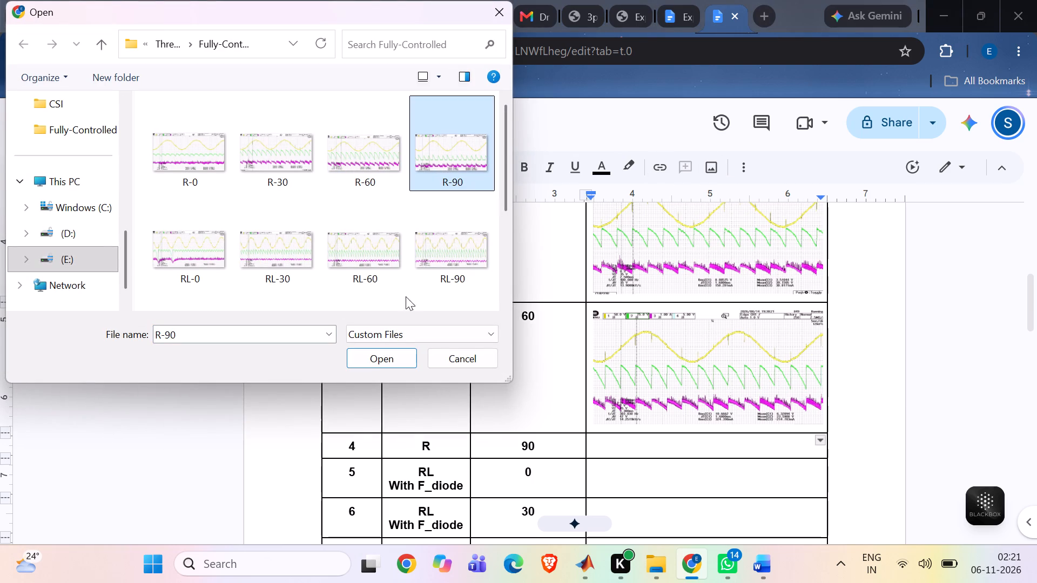
click(381, 356)
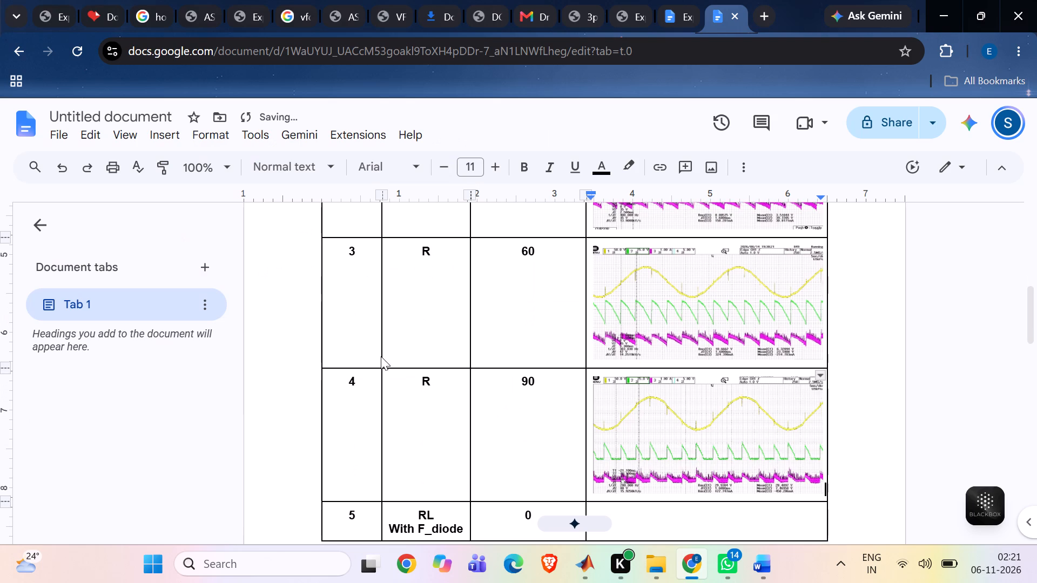
Insert the RL-0 image from the computer's Fully-Controlled folder into the Waveforms cell of row 5.
scroll(640, 354, down, 3)
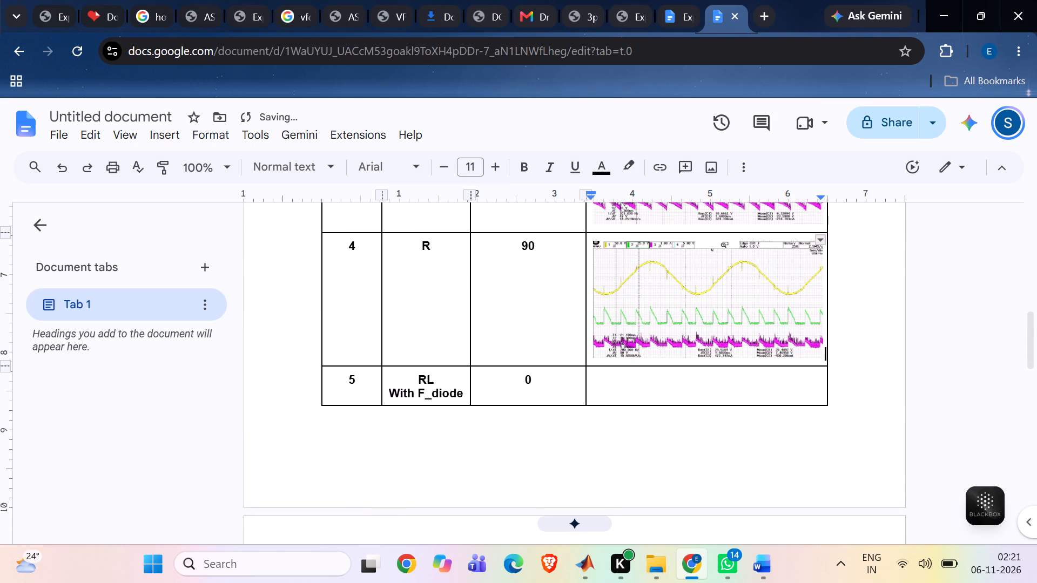
click(628, 389)
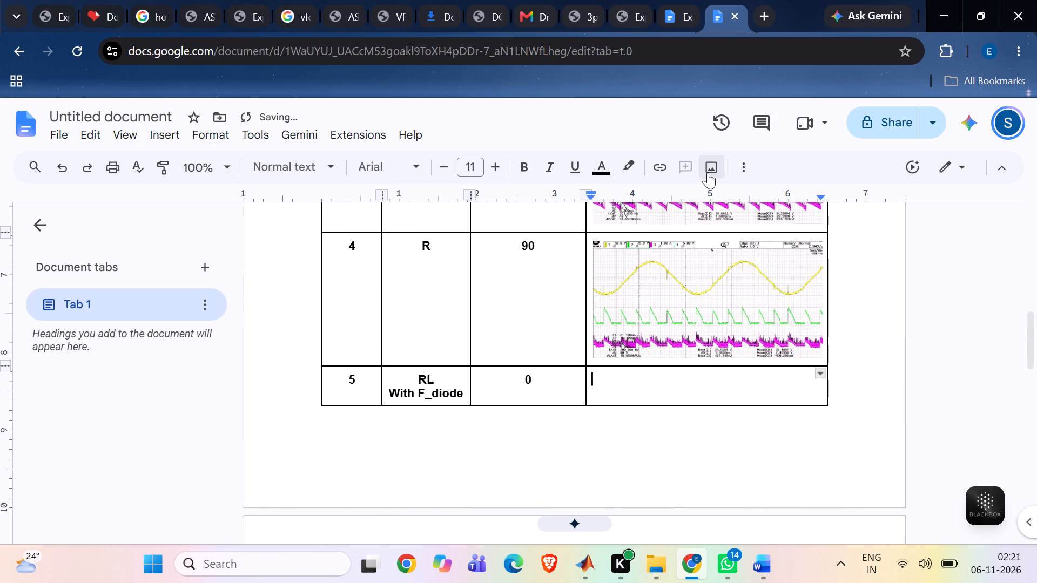
click(708, 172)
click(749, 245)
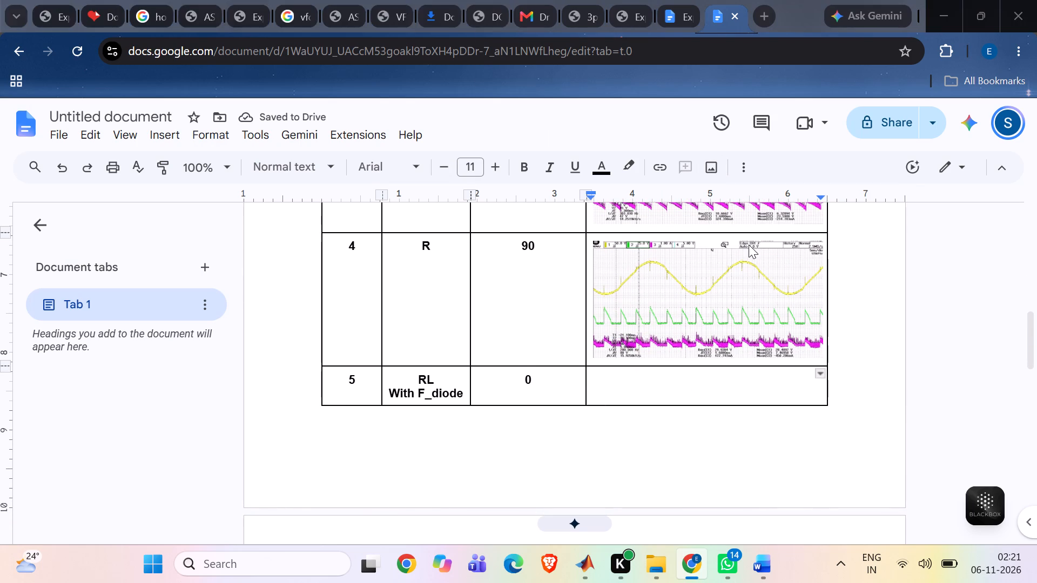
click(204, 253)
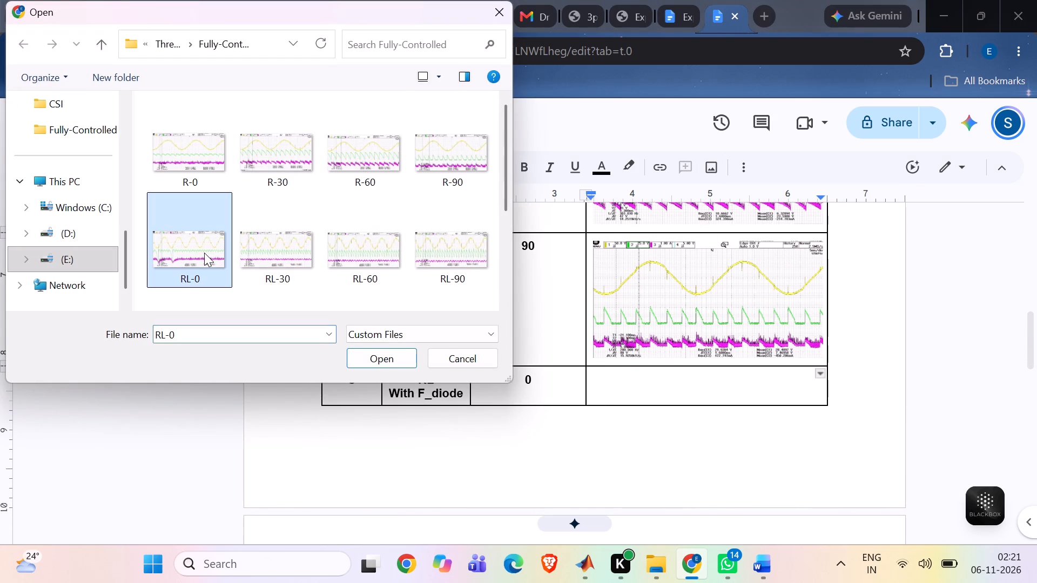
click(384, 358)
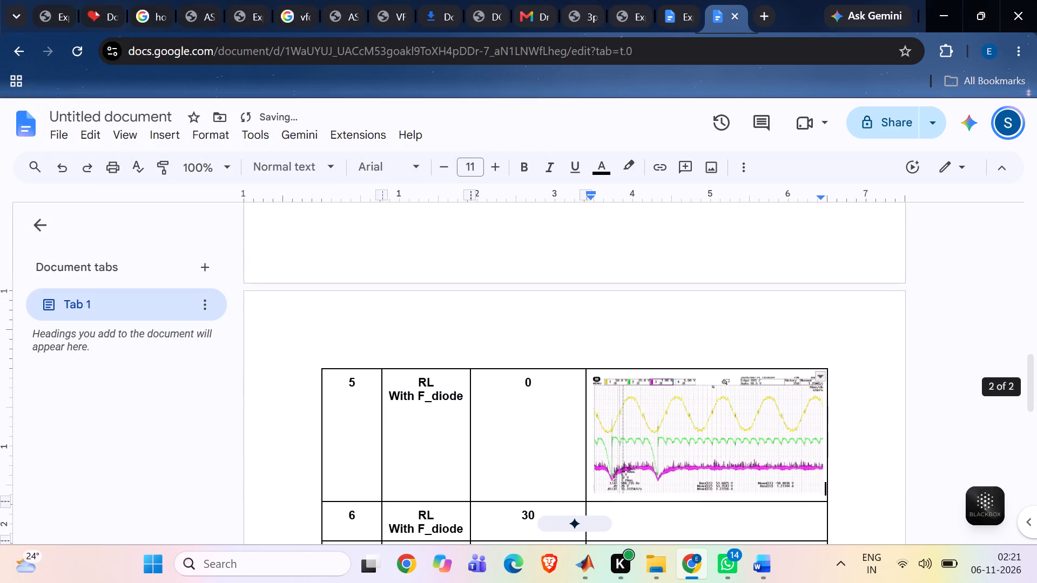
Insert the RL-30 image from the computer's Fully-Controlled folder into the Waveforms cell of row 6.
scroll(548, 378, down, 2)
click(622, 405)
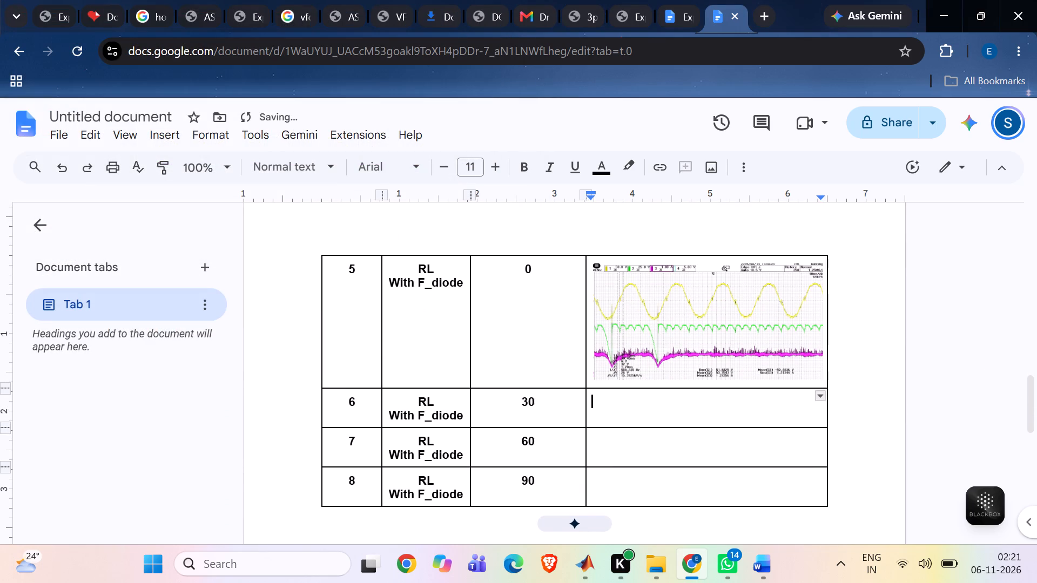
click(713, 174)
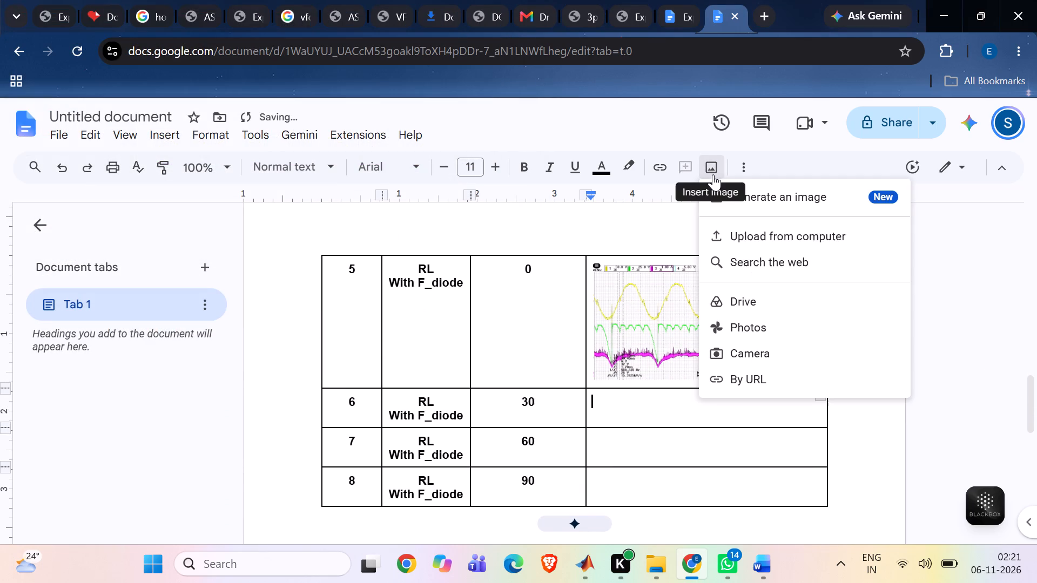
click(766, 228)
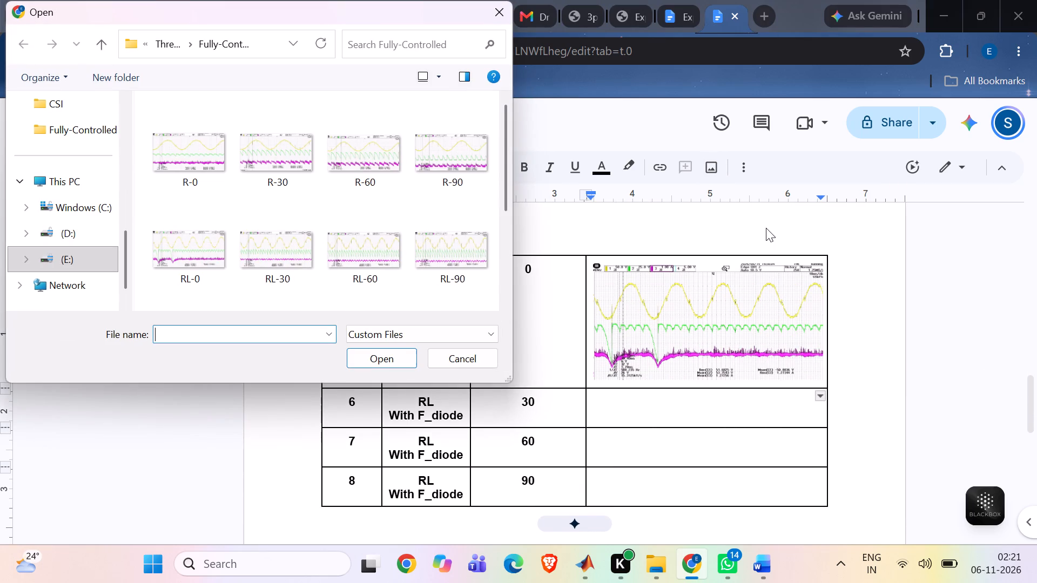
scroll(275, 256, down, 1)
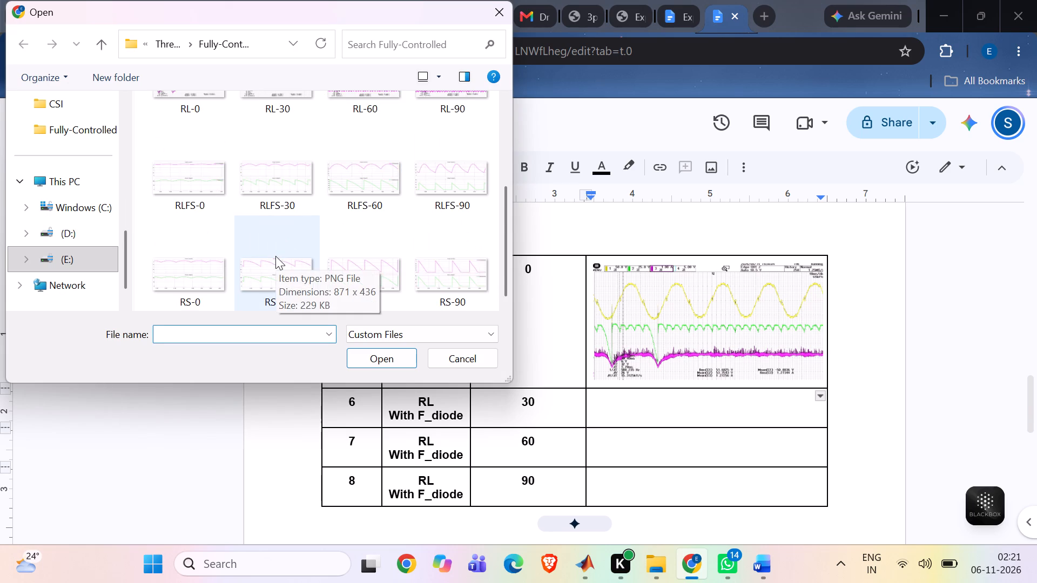
scroll(275, 256, down, 1)
scroll(275, 256, up, 1)
click(287, 259)
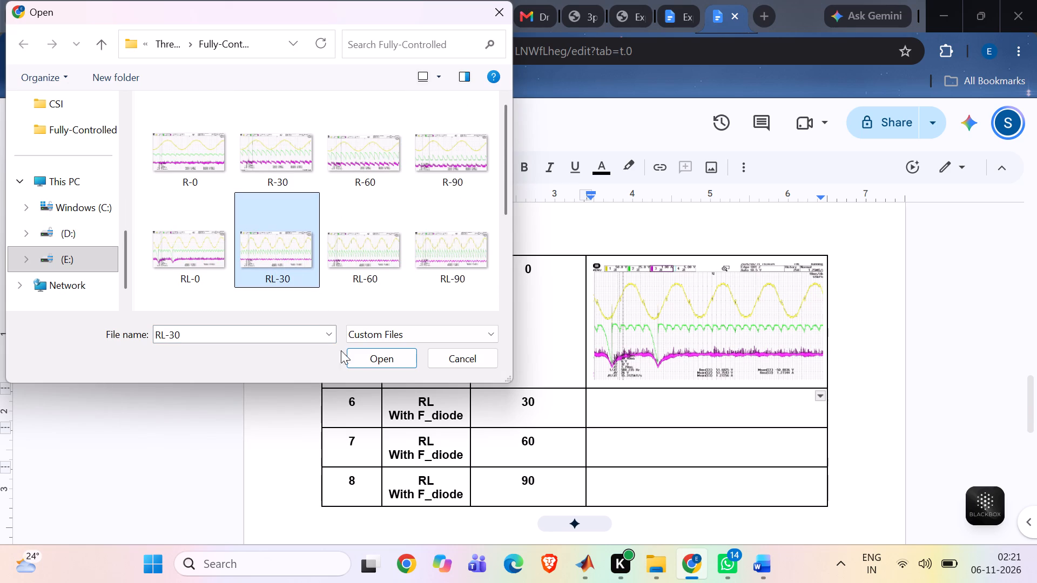
click(355, 359)
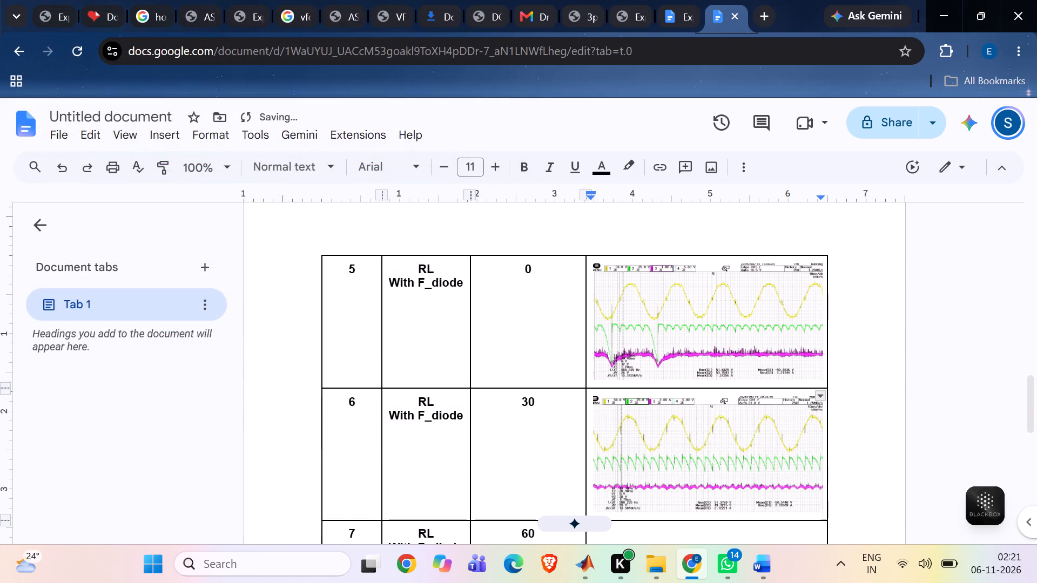
Insert the RL-60 image from the computer's Fully-Controlled folder into the Waveforms cell of row 7.
scroll(555, 450, down, 1)
click(627, 425)
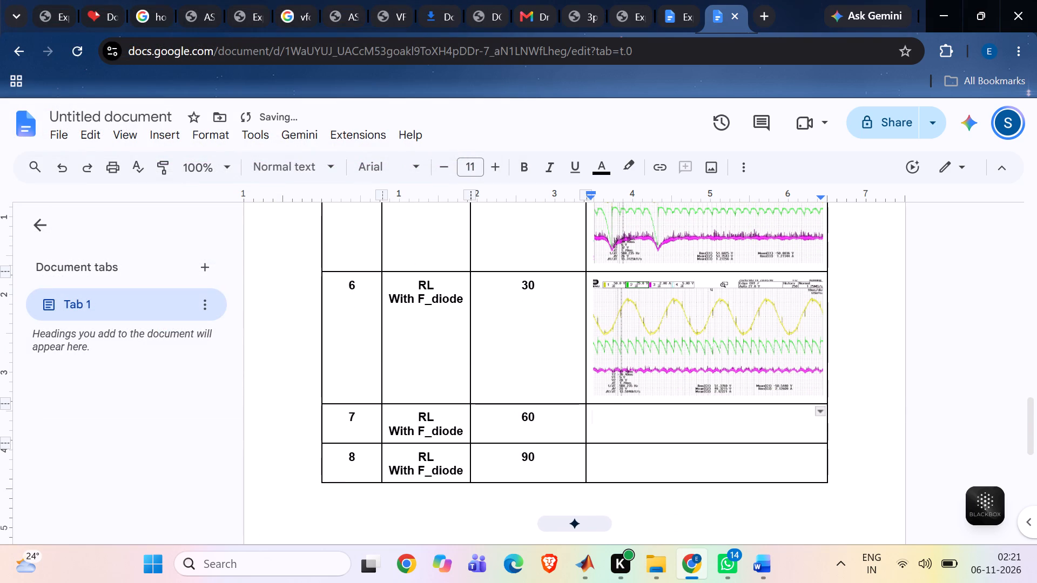
click(713, 177)
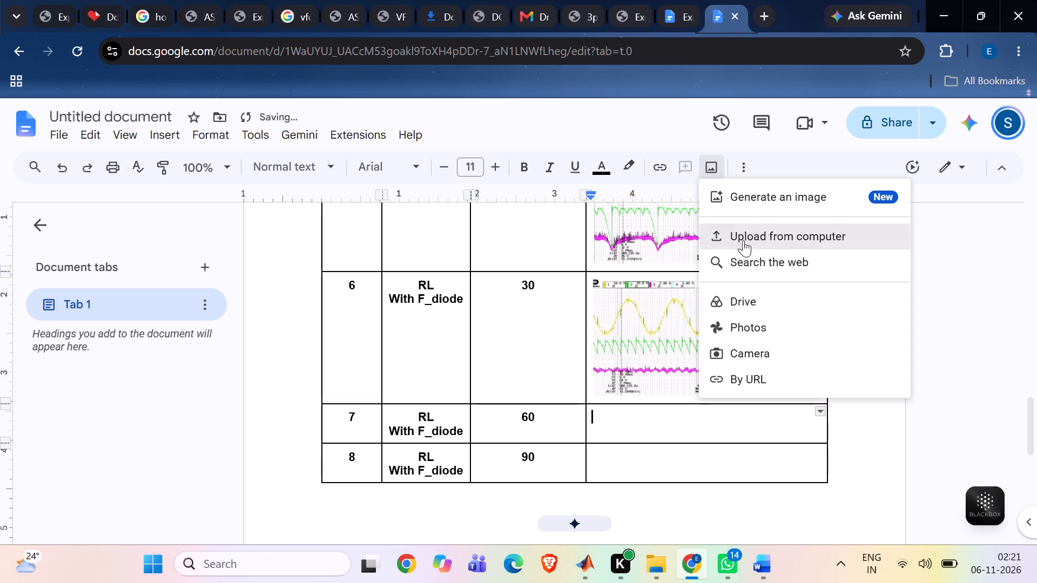
click(750, 240)
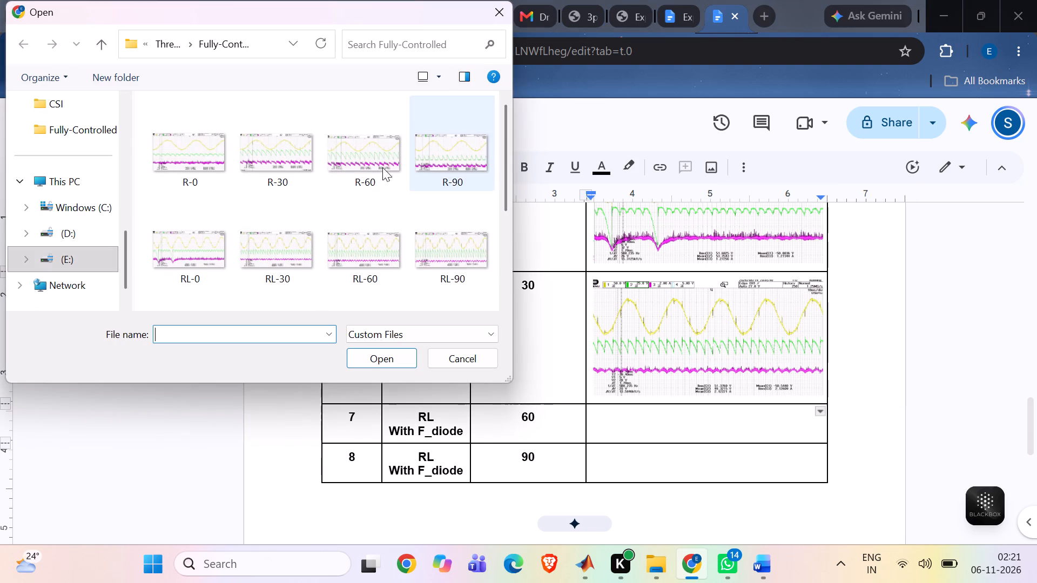
click(363, 275)
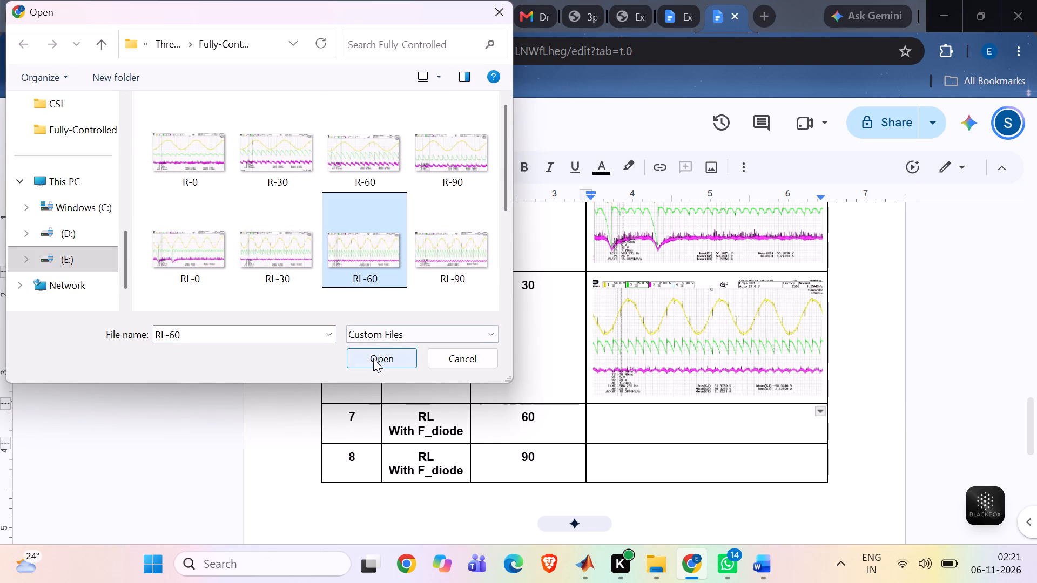
click(373, 358)
Insert the RL-90 image from the computer's Fully-Controlled folder into the Waveforms cell of row 8.
scroll(593, 440, down, 3)
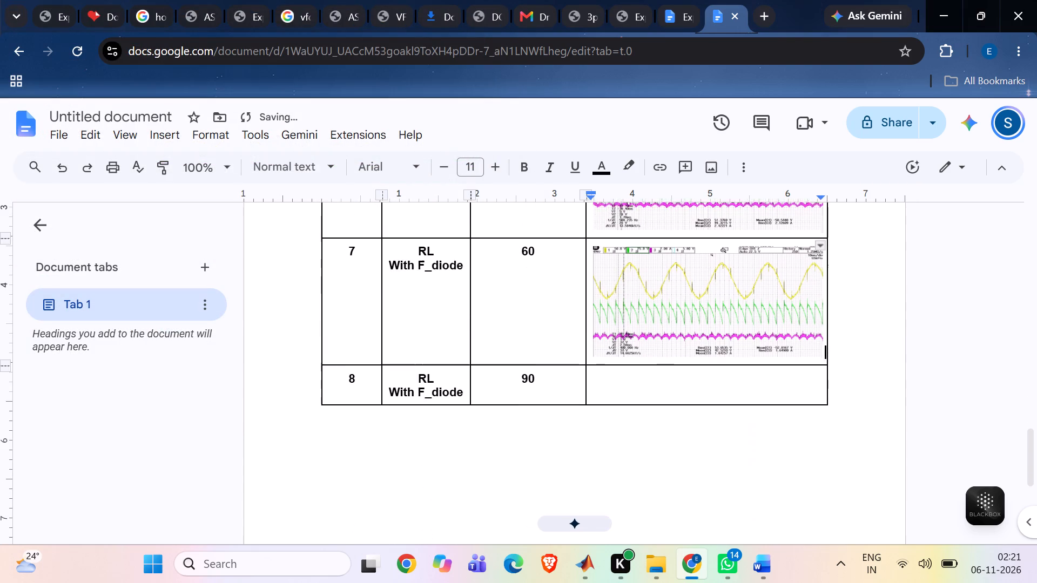
click(649, 382)
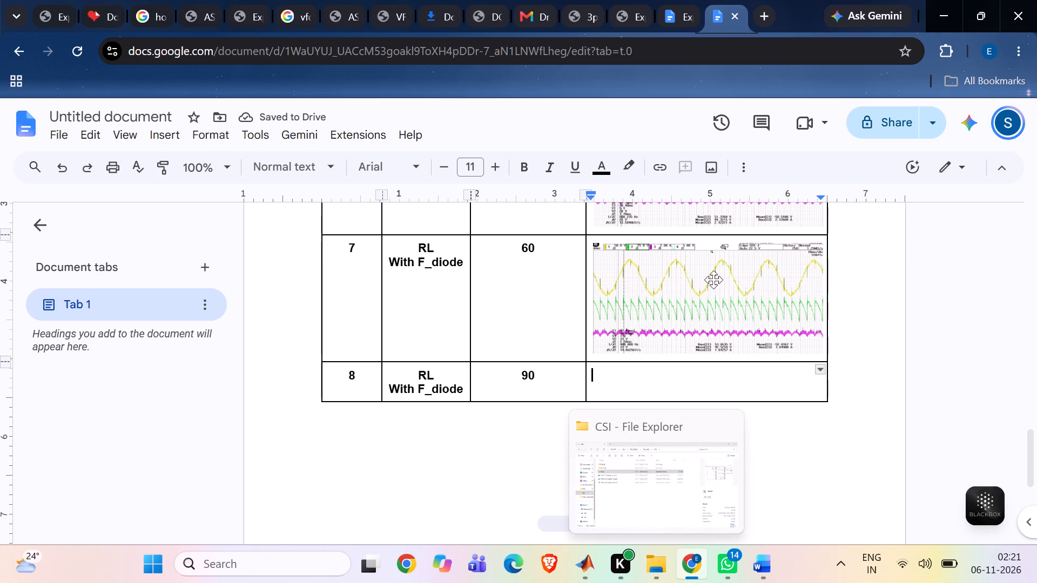
click(715, 178)
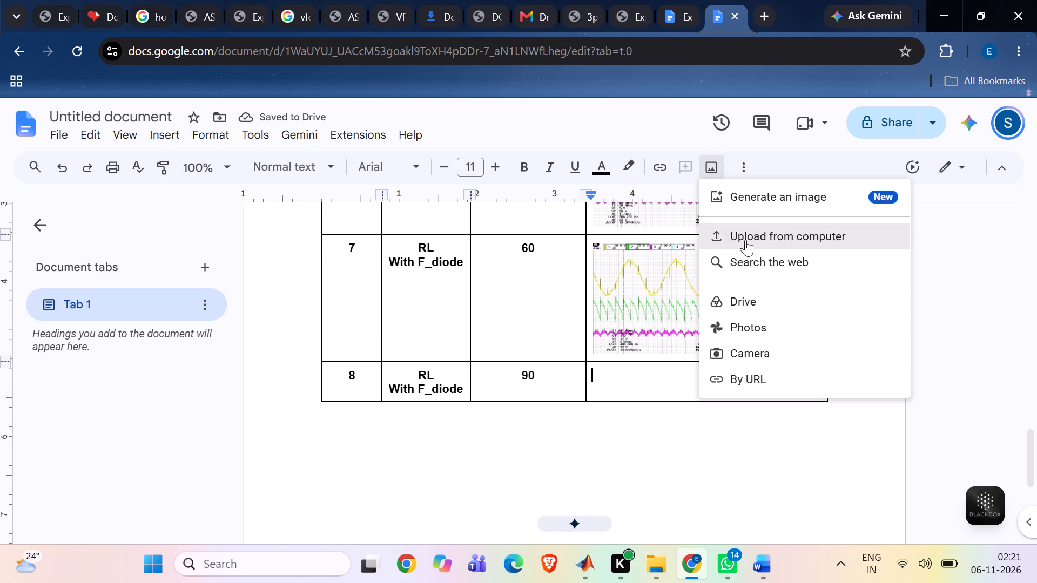
click(745, 240)
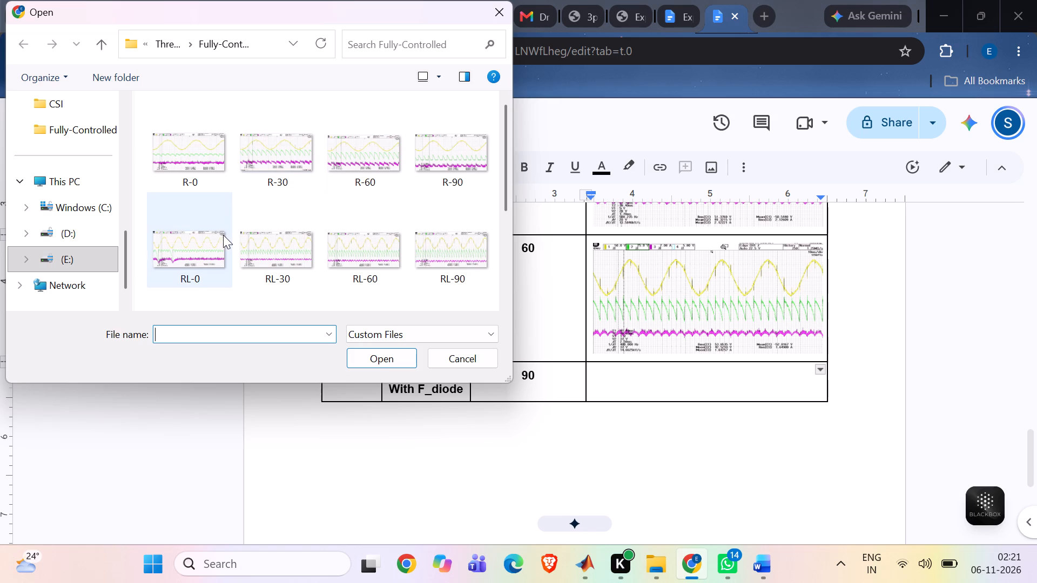
click(446, 234)
click(396, 358)
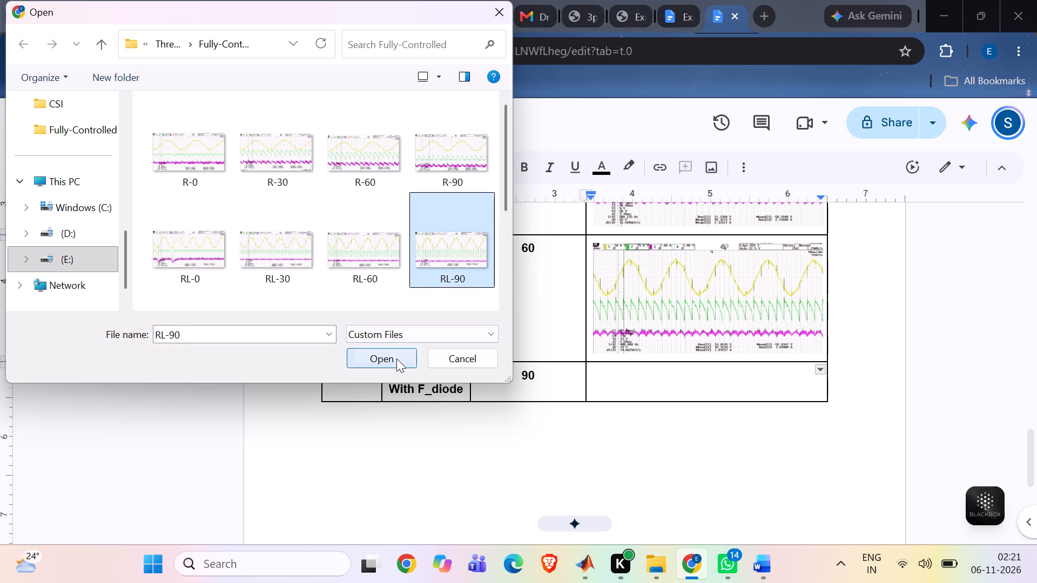
Copy everything from the "Hardware Results:" line through the end of the table and paste it directly below the table.
scroll(524, 369, down, 4)
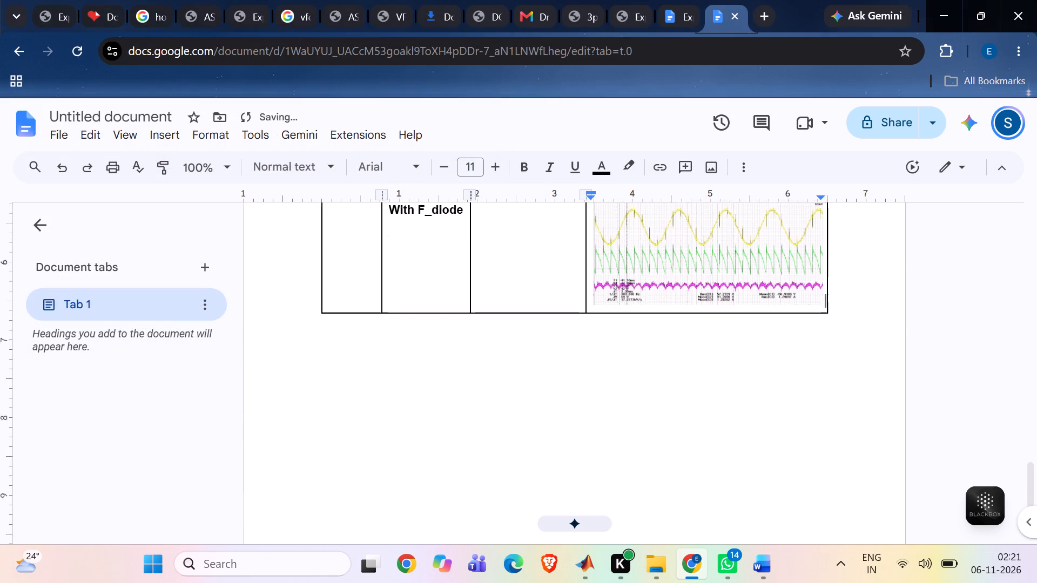
scroll(524, 369, down, 2)
scroll(524, 369, up, 14)
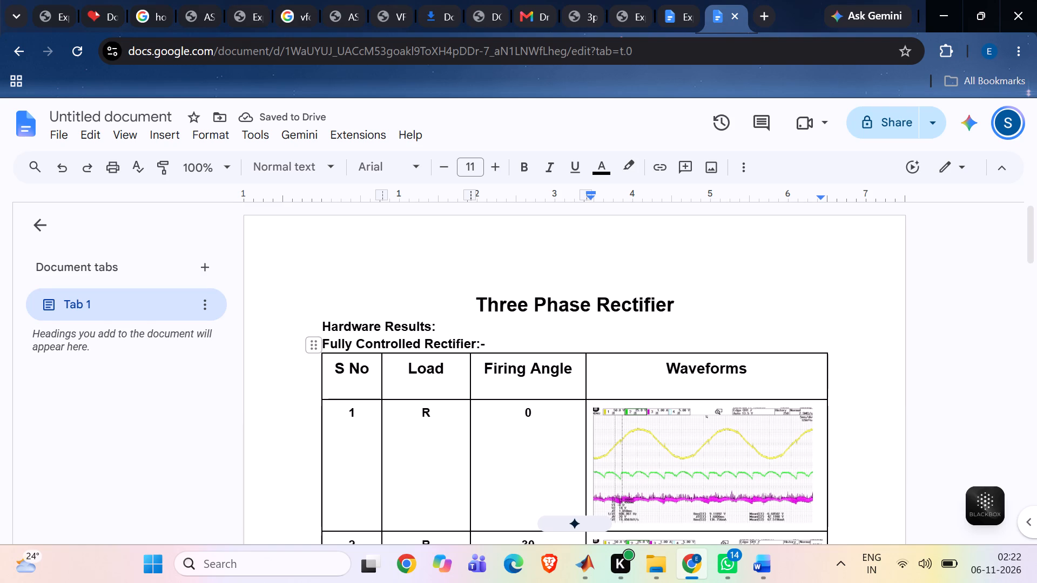
drag(323, 324, 531, 412)
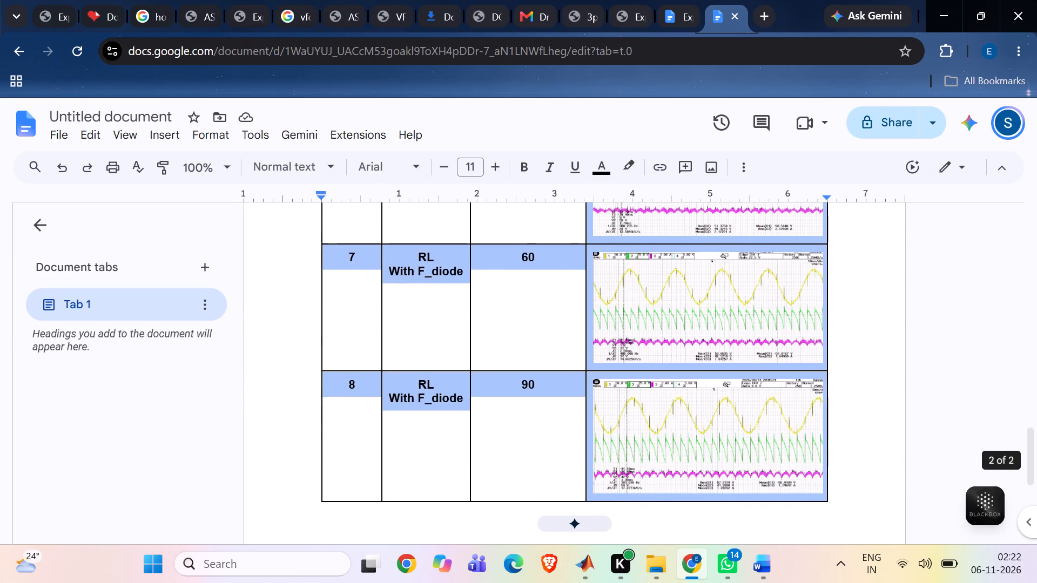
drag(531, 412, 532, 418)
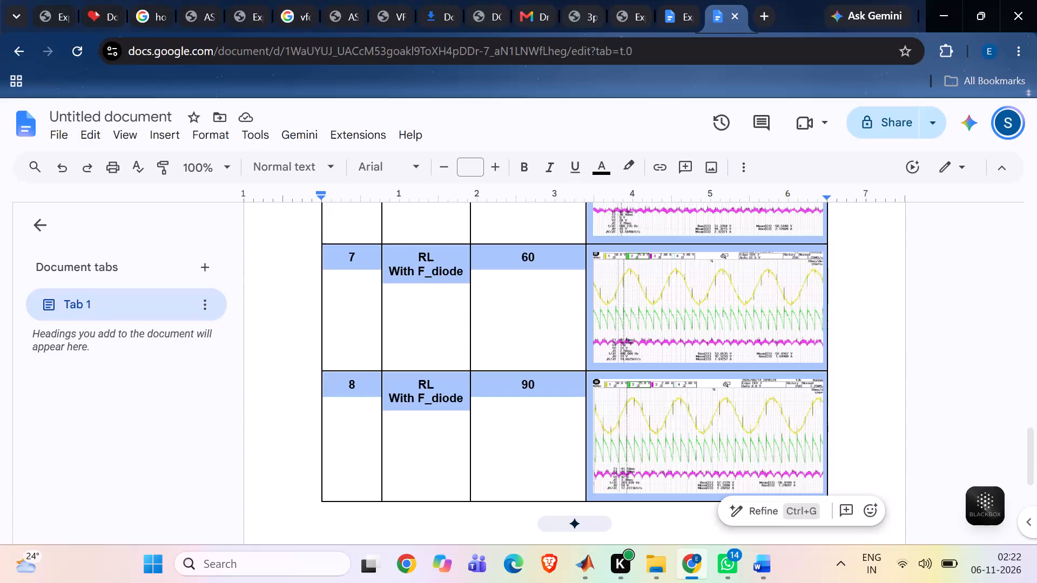
key(ctrl+c)
scroll(532, 418, down, 1)
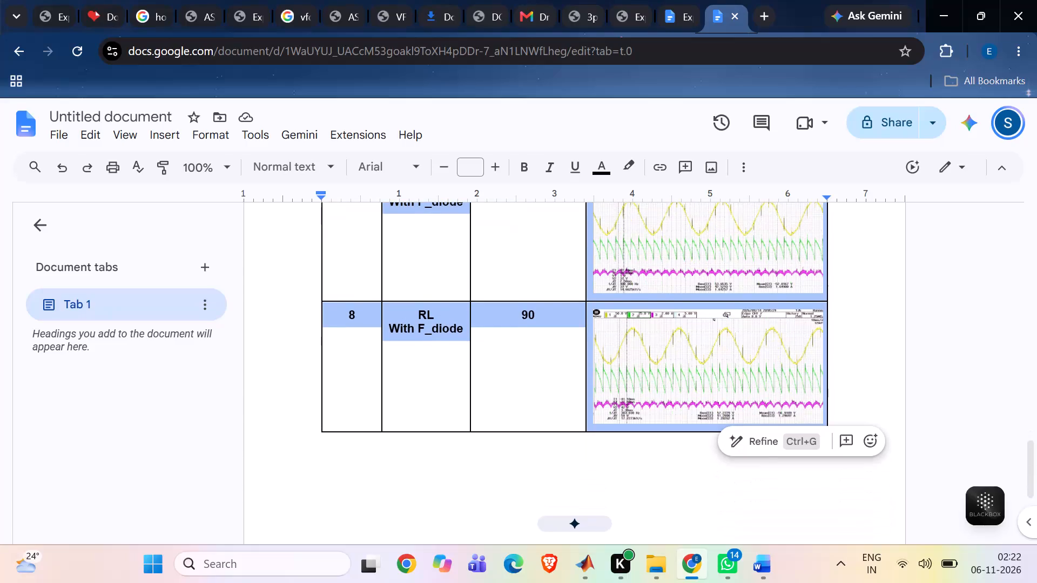
click(424, 480)
key(ctrl+v)
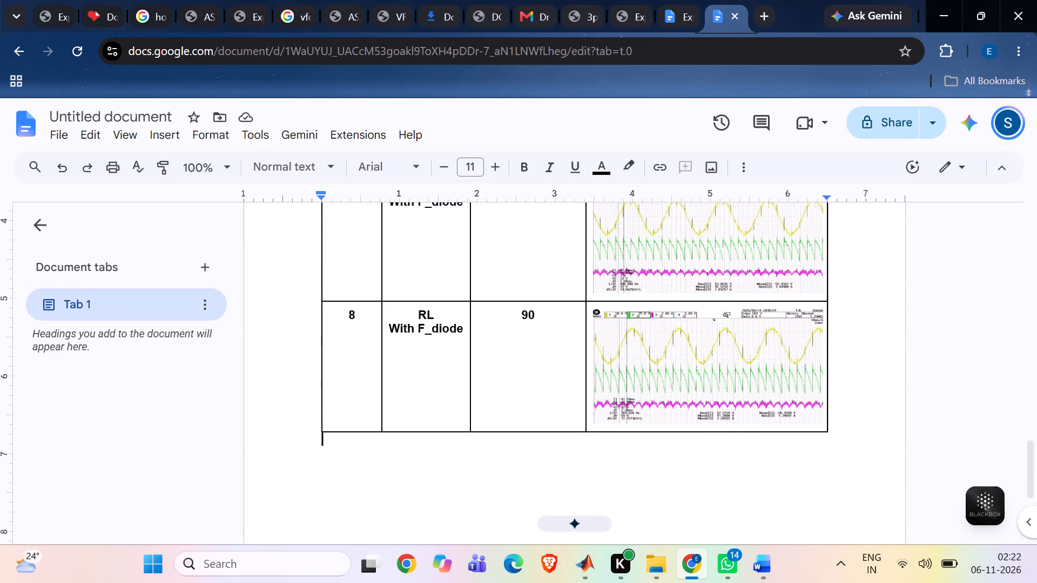
Delete the text "Hardware Results:" from the line above the pasted copy of the table.
scroll(424, 480, up, 5)
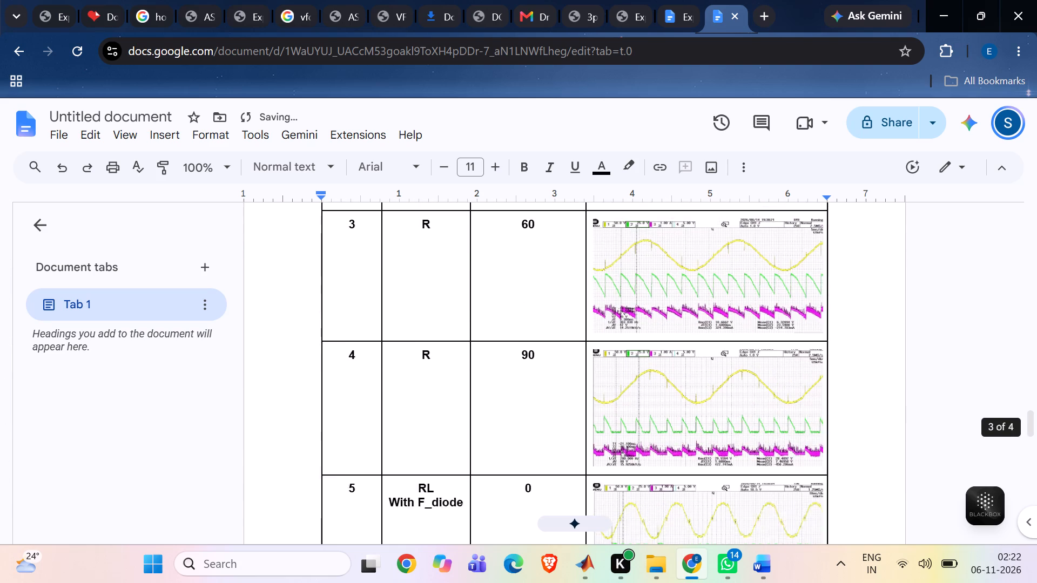
scroll(424, 480, up, 8)
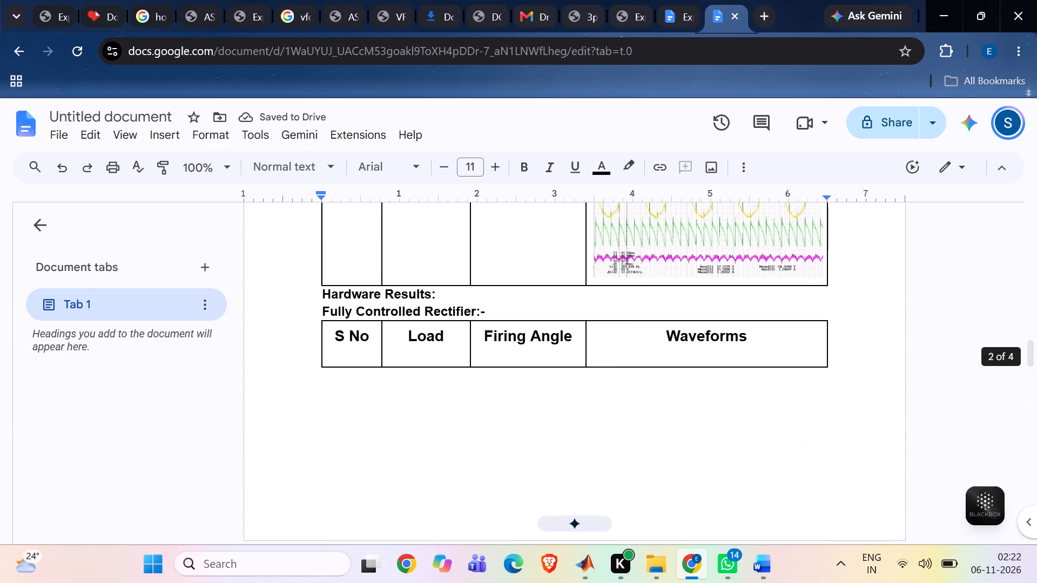
click(442, 293)
key(BackSpace)
key(BackSpace)
key(BackSpace)
key(BackSpace)
key(BackSpace)
key(BackSpace)
key(BackSpace)
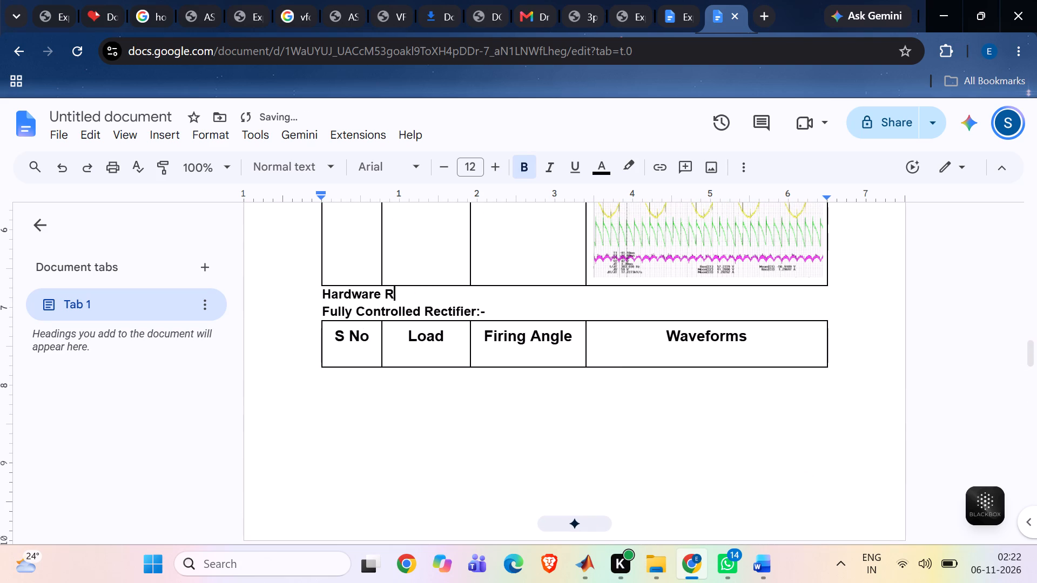
key(BackSpace)
key(BackSpace)
key(BackSpace)
key(BackSpace)
key(BackSpace)
key(BackSpace)
key(BackSpace)
key(BackSpace)
key(BackSpace)
key(BackSpace)
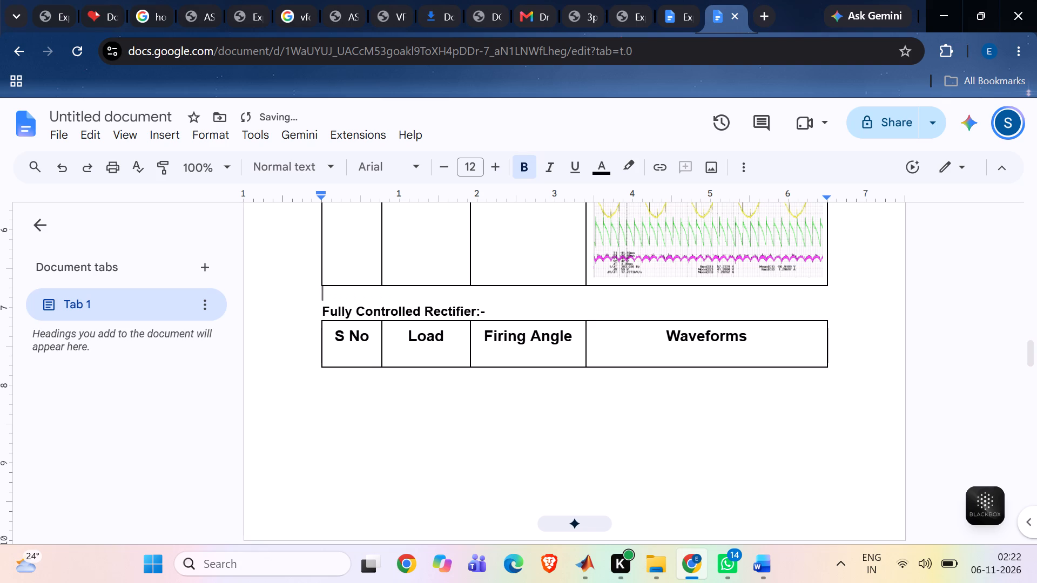
Change the pasted heading "Fully Controlled Rectifier:-" to "Semi-Controlled Rectifier:-".
click(358, 313)
key(BackSpace)
key(BackSpace)
key(BackSpace)
key(BackSpace)
key(BackSpace)
key(BackSpace)
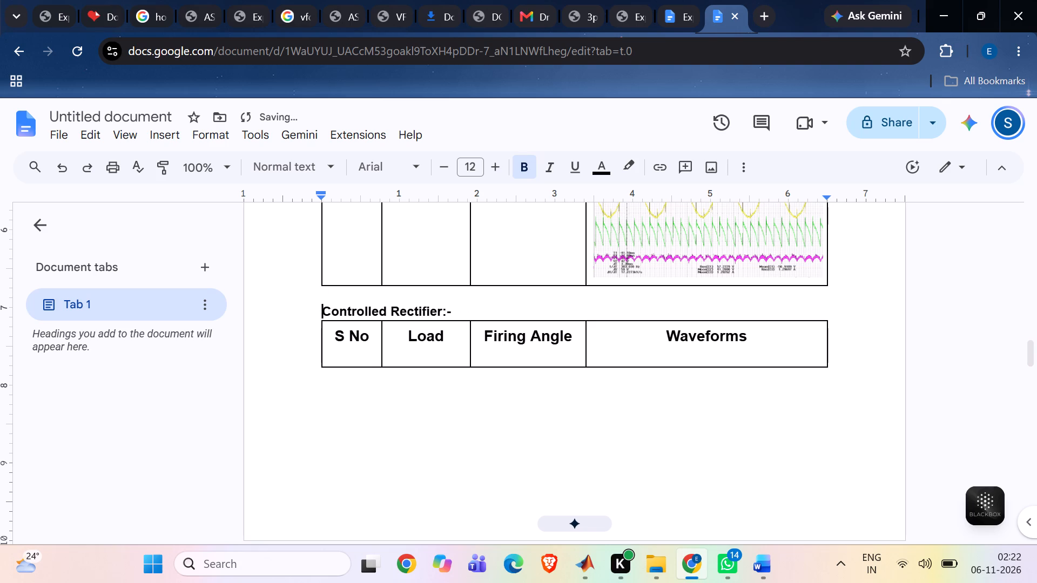
key(shift+s)
text(emi)
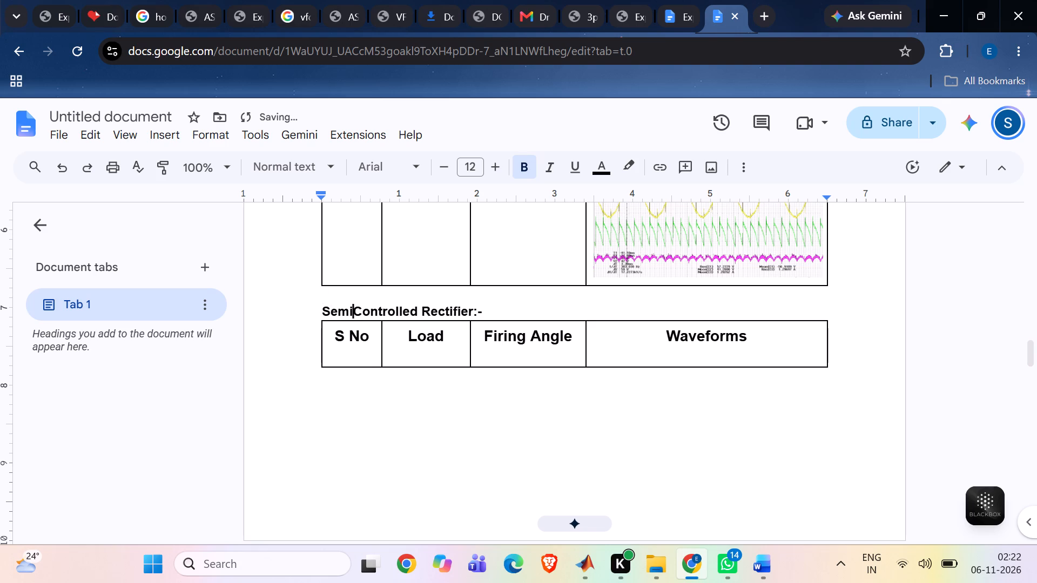
key(minus)
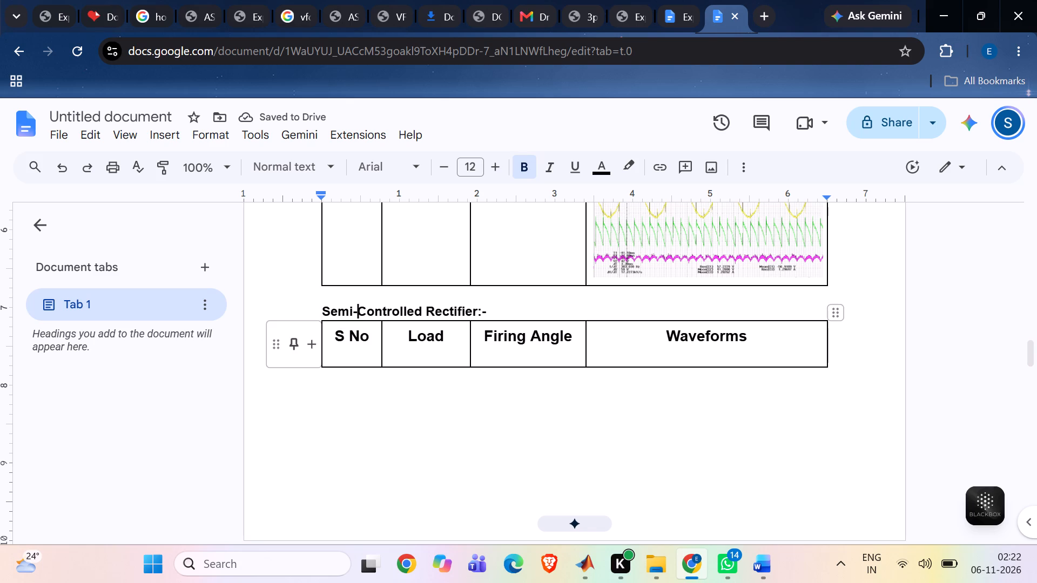
Add nine blank lines before the "Semi-Controlled Rectifier:-" heading to move it and its table onto the next page.
key(Left)
key(Left)
key(Left)
key(Left)
key(Left)
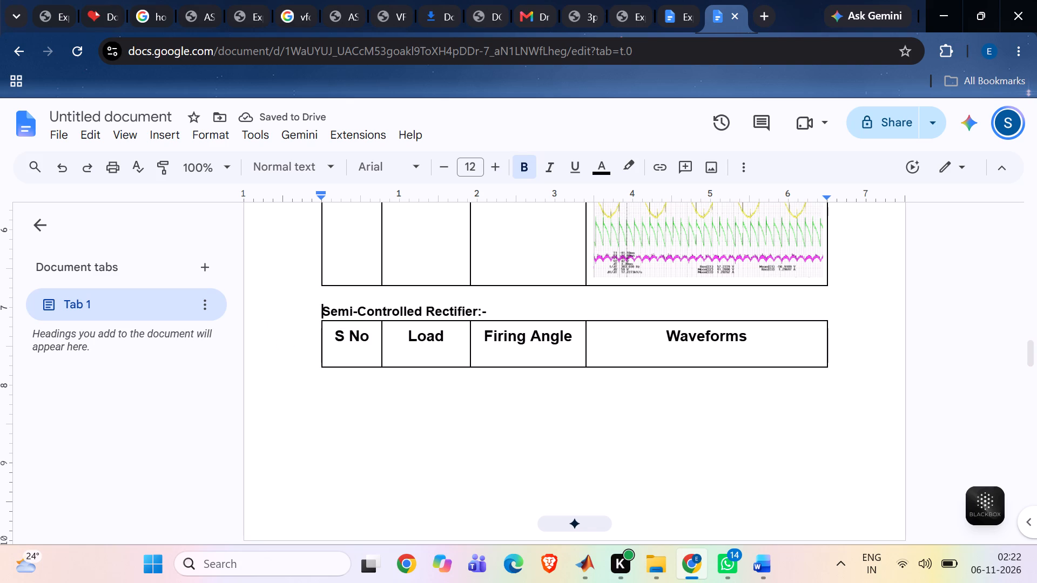
key(Return)
key(Return)
key(Return)
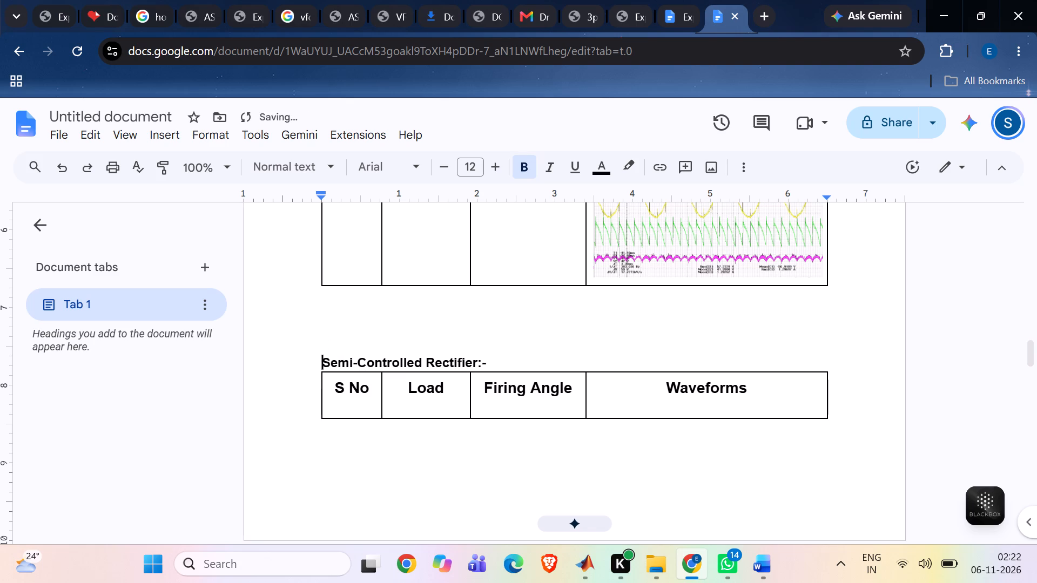
key(Return)
key(Return)
key(Return)
key(Return)
key(Return)
key(Return)
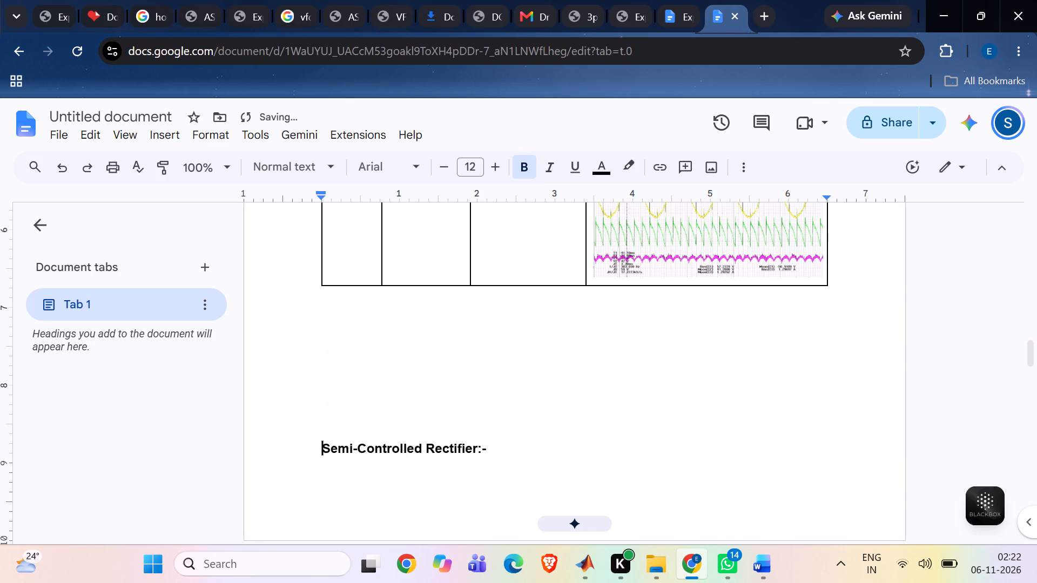
Delete the waveform images from rows 1 to 4 (R load) of the Semi-Controlled Rectifier table.
scroll(324, 310, down, 3)
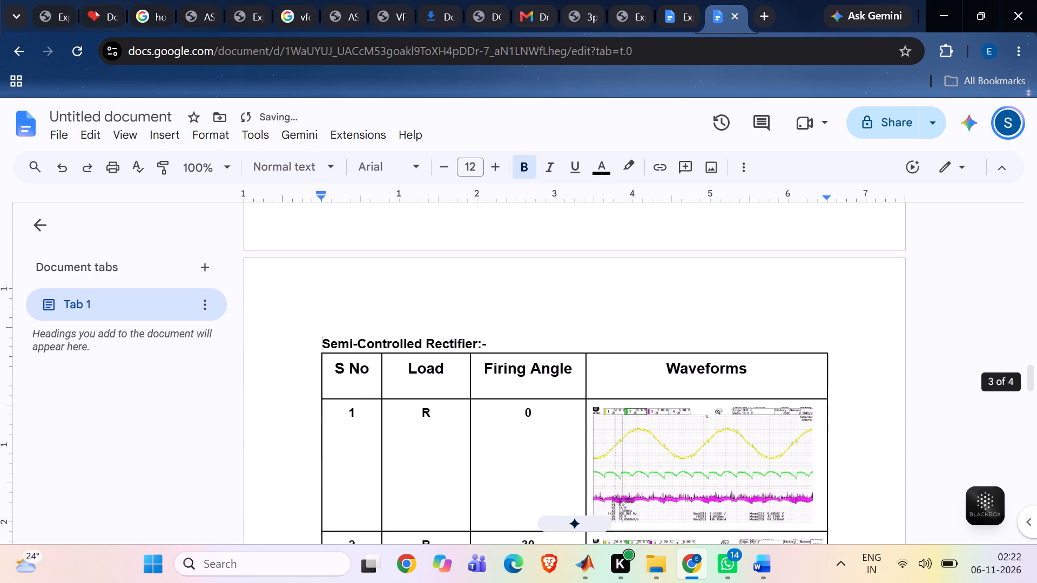
scroll(324, 310, down, 1)
click(647, 470)
key(BackSpace)
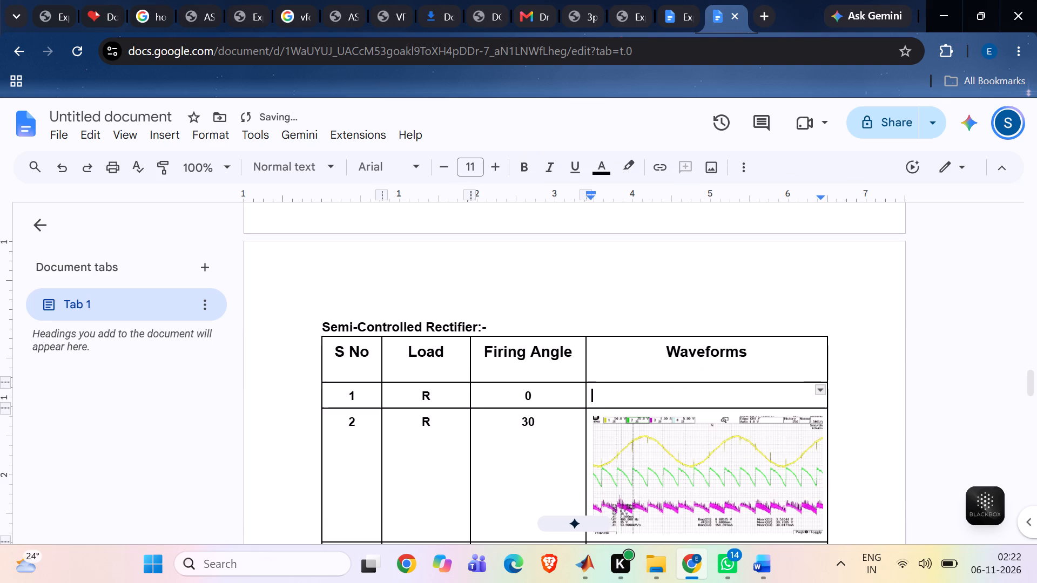
click(736, 506)
key(BackSpace)
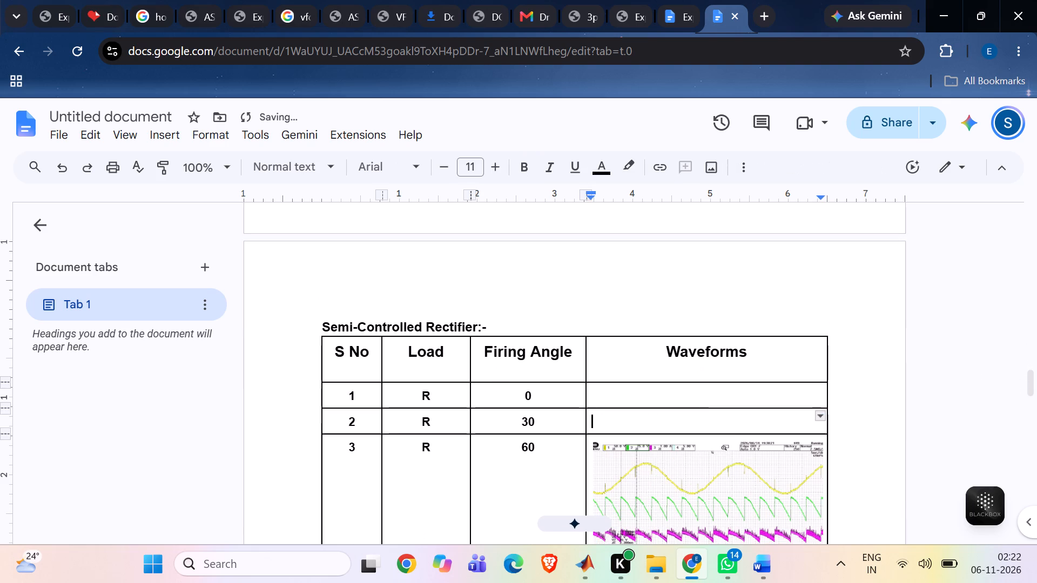
scroll(736, 506, down, 1)
click(794, 450)
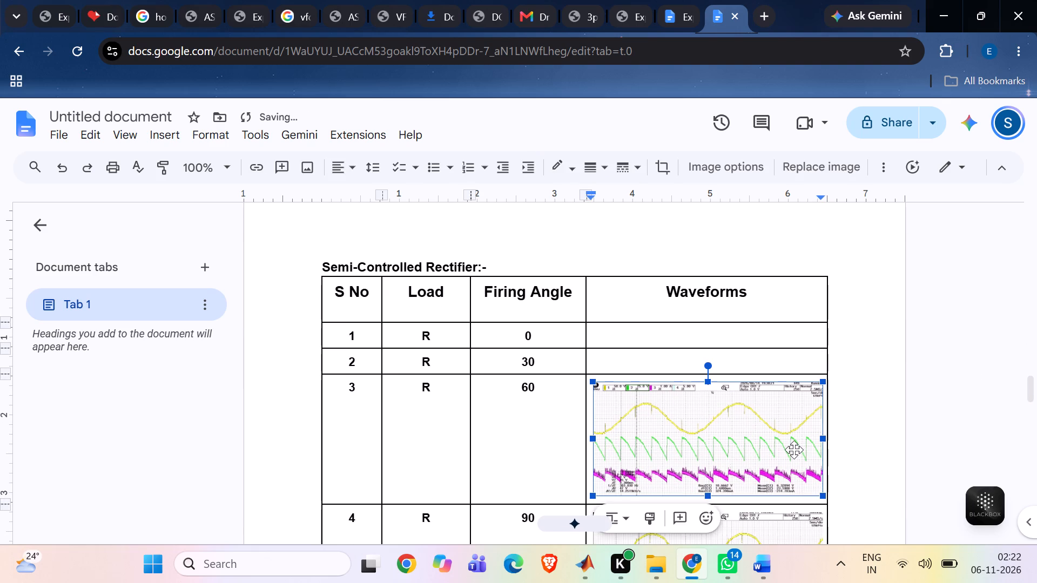
key(BackSpace)
click(719, 477)
key(BackSpace)
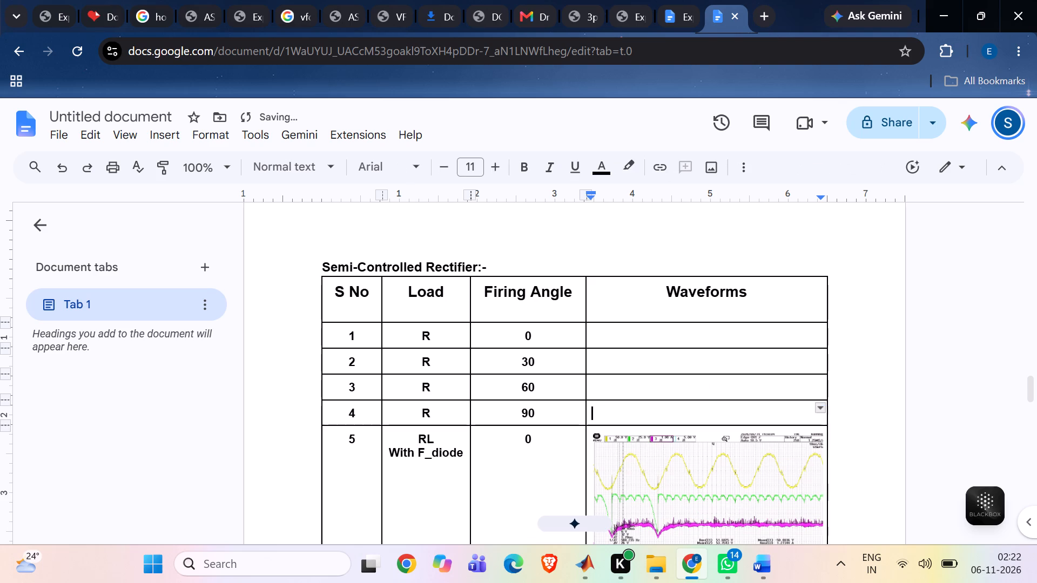
Delete the waveform images from rows 5 to 8 (RL With F_diode) of the Semi-Controlled Rectifier table.
click(742, 521)
key(BackSpace)
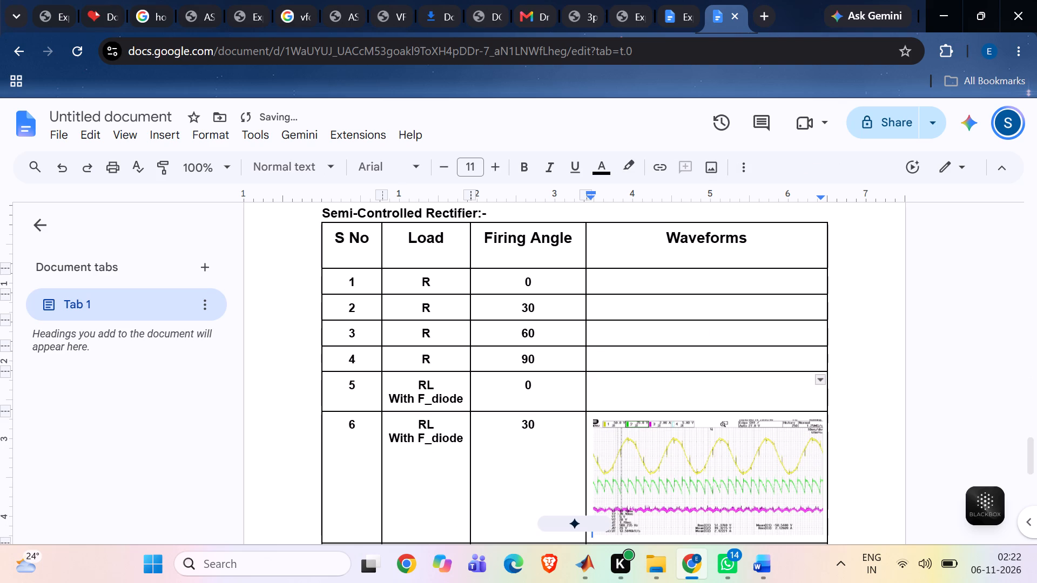
click(727, 480)
key(BackSpace)
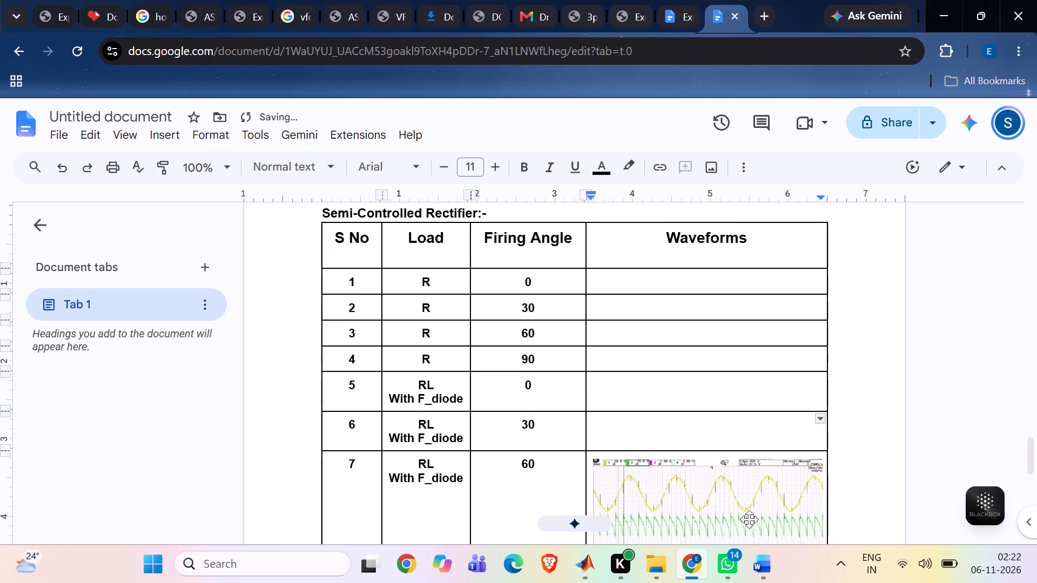
click(752, 523)
key(BackSpace)
key(BackSpace)
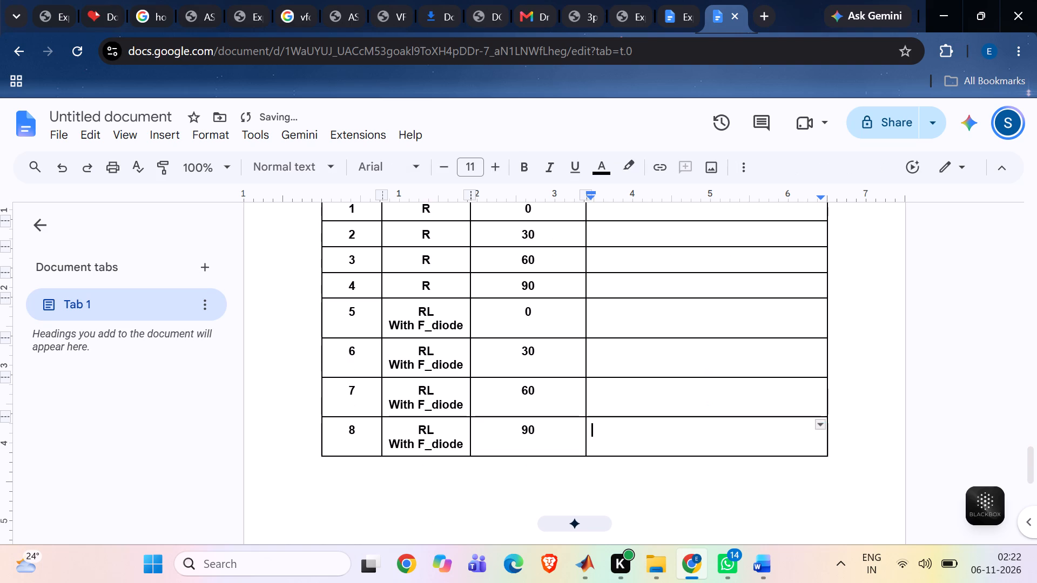
Switch to 3ph Rectifier.pdf and snip the waveform under the Semi-Controlled R-Load heading on page 6, excluding the bottom settings strip.
scroll(752, 523, up, 3)
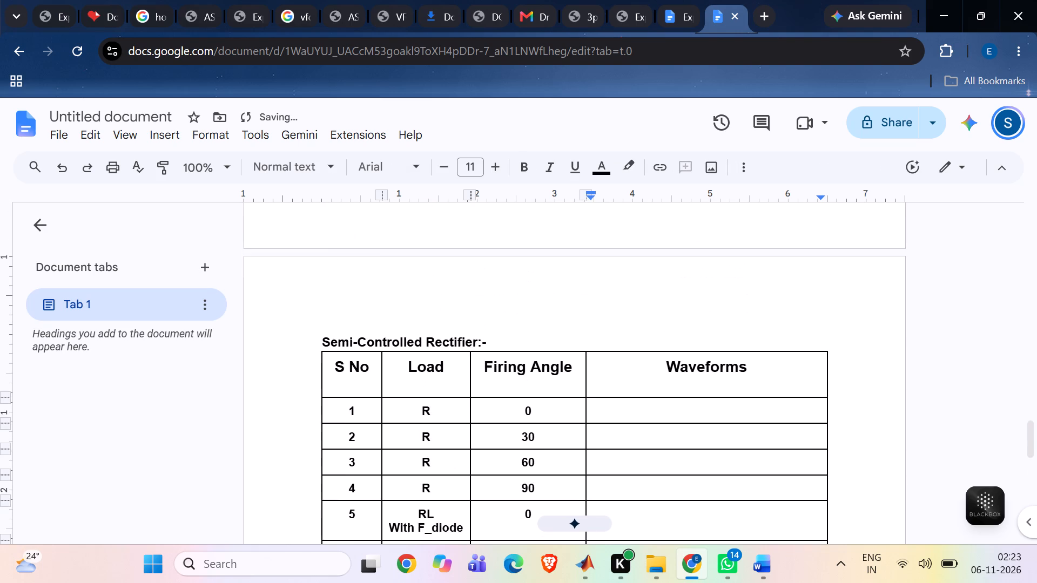
click(721, 413)
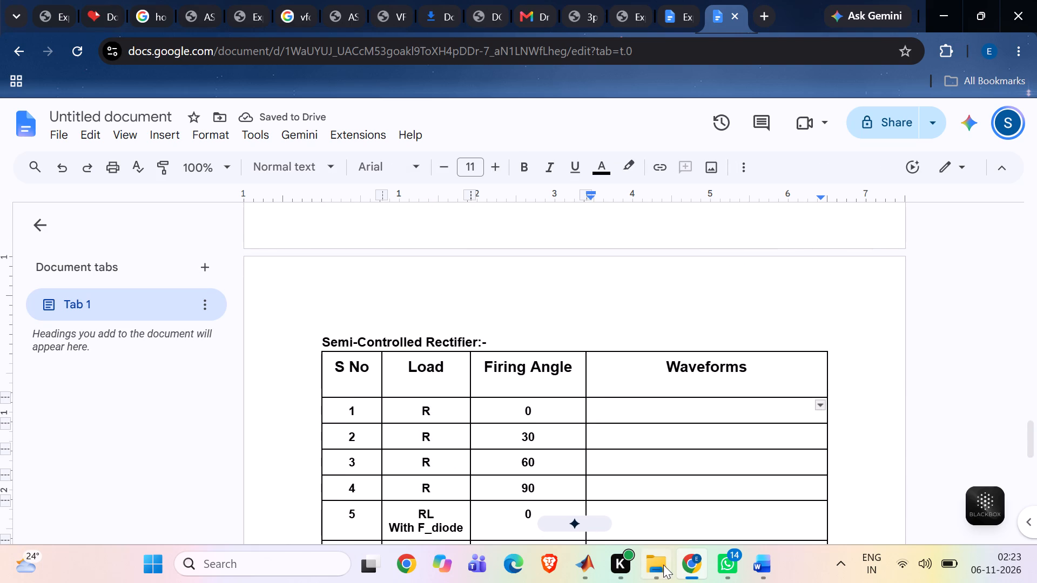
click(582, 20)
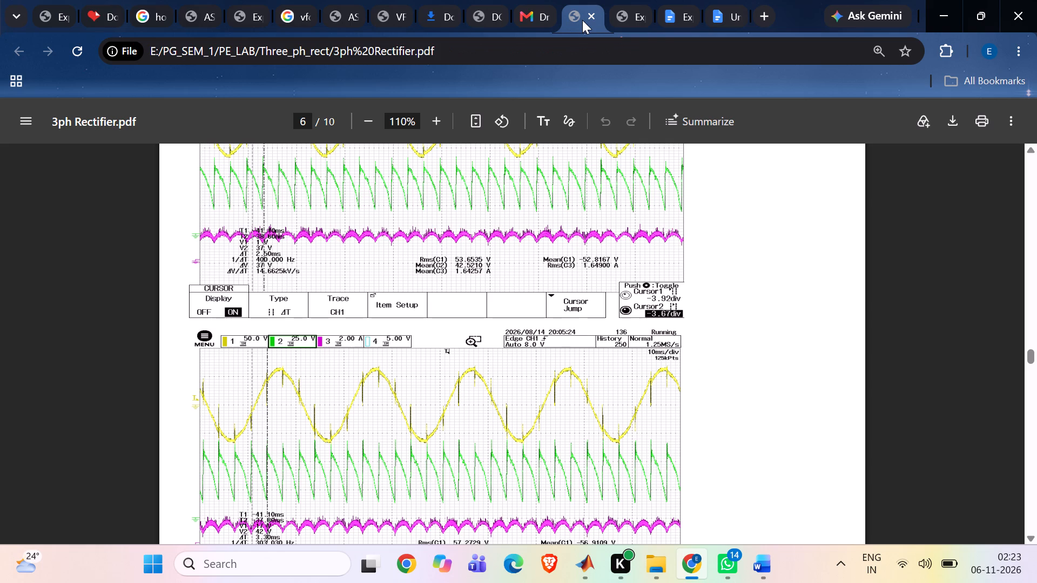
scroll(456, 334, up, 7)
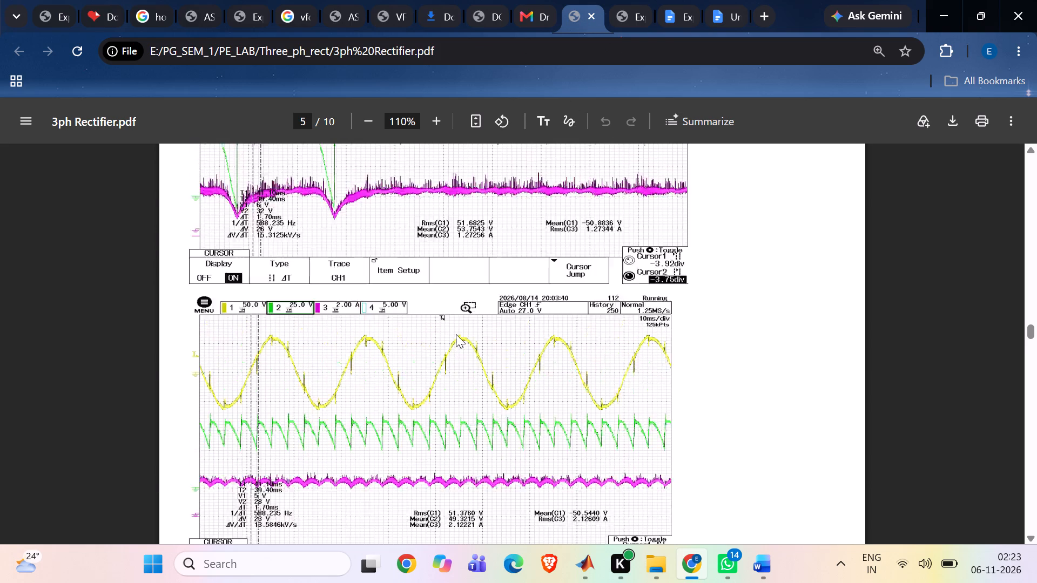
scroll(456, 334, up, 8)
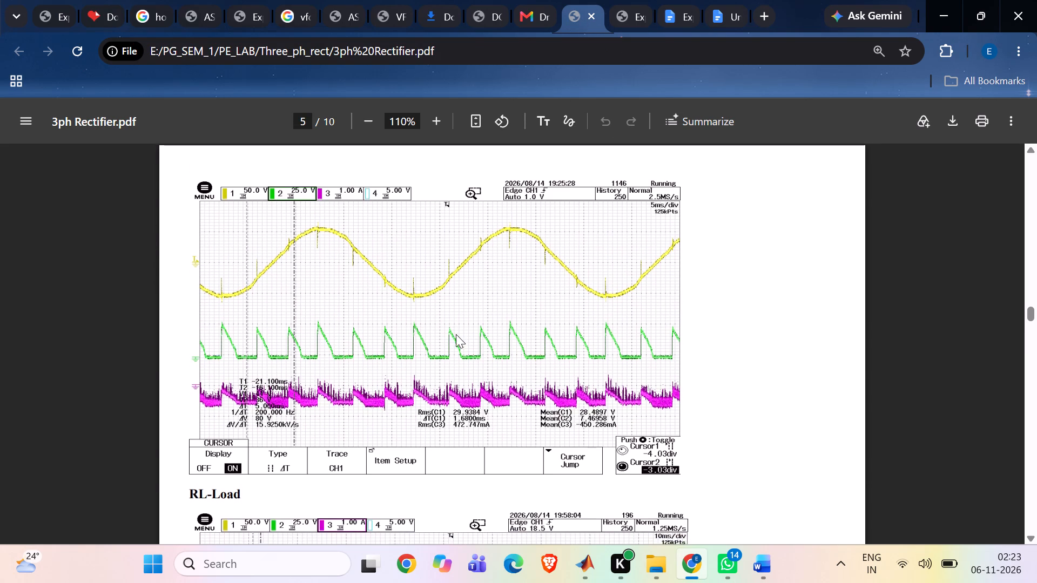
scroll(456, 334, up, 6)
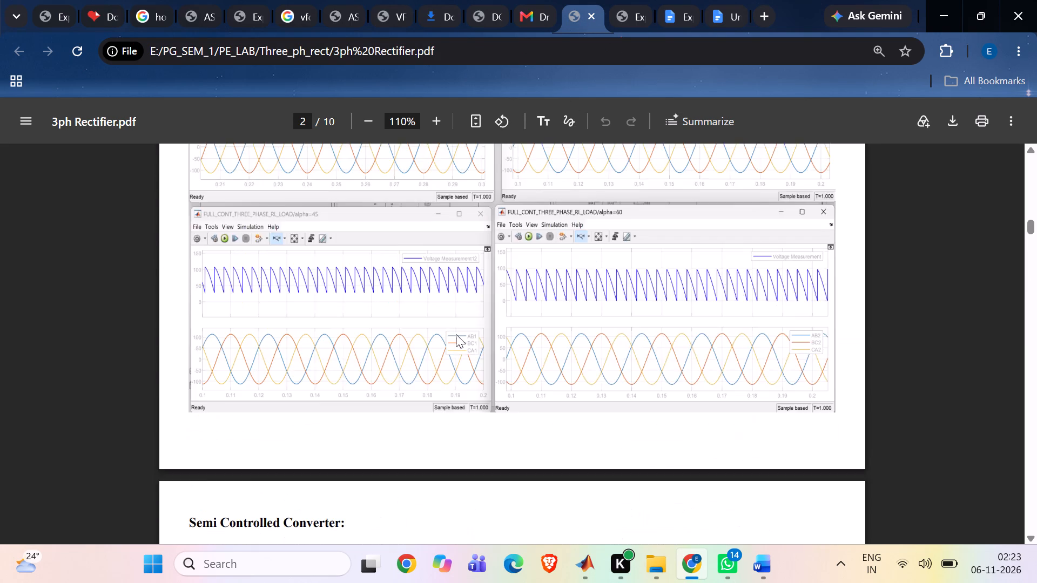
scroll(456, 334, down, 4)
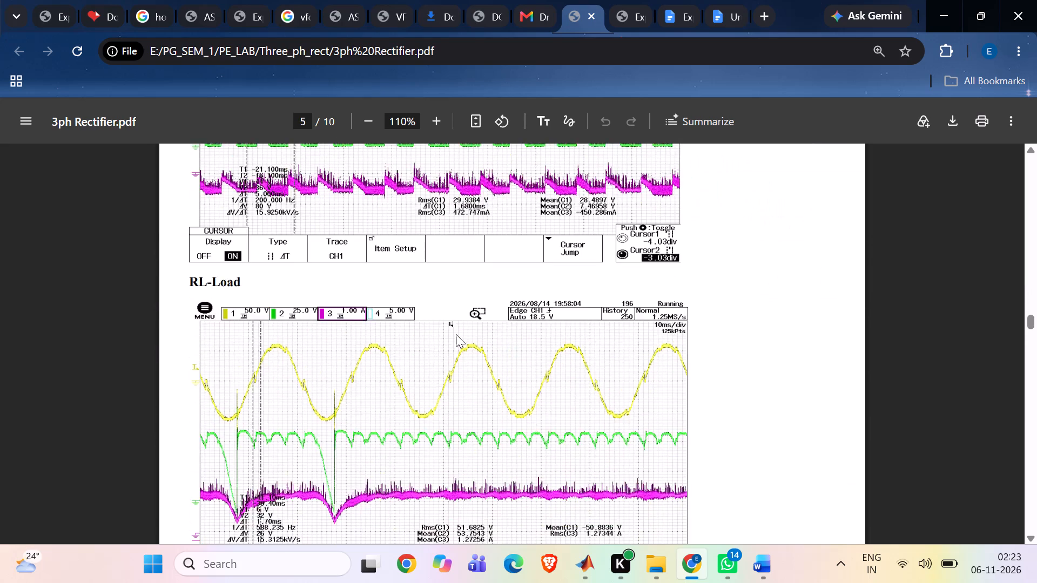
scroll(456, 334, down, 8)
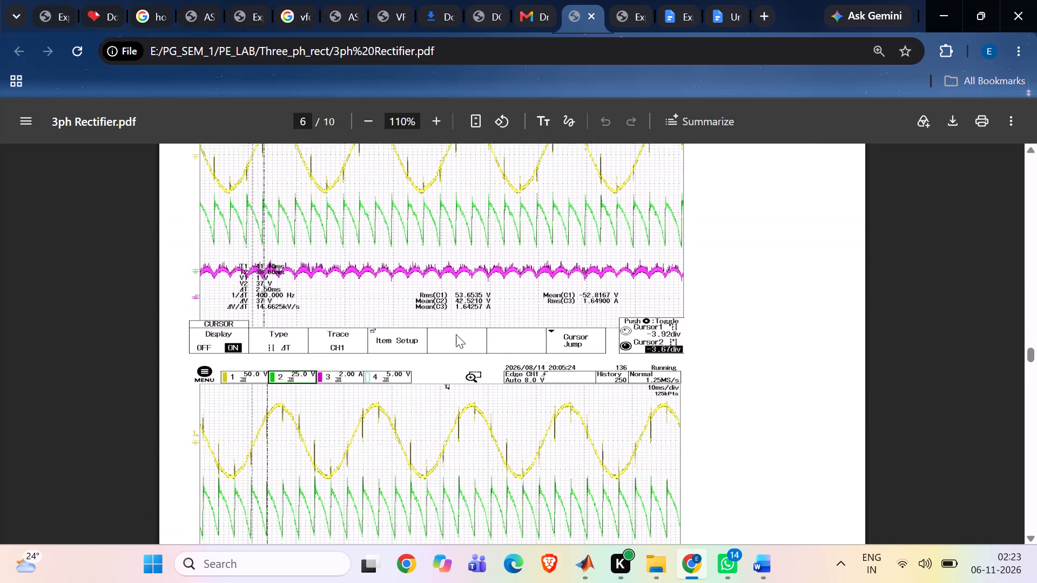
scroll(456, 334, down, 5)
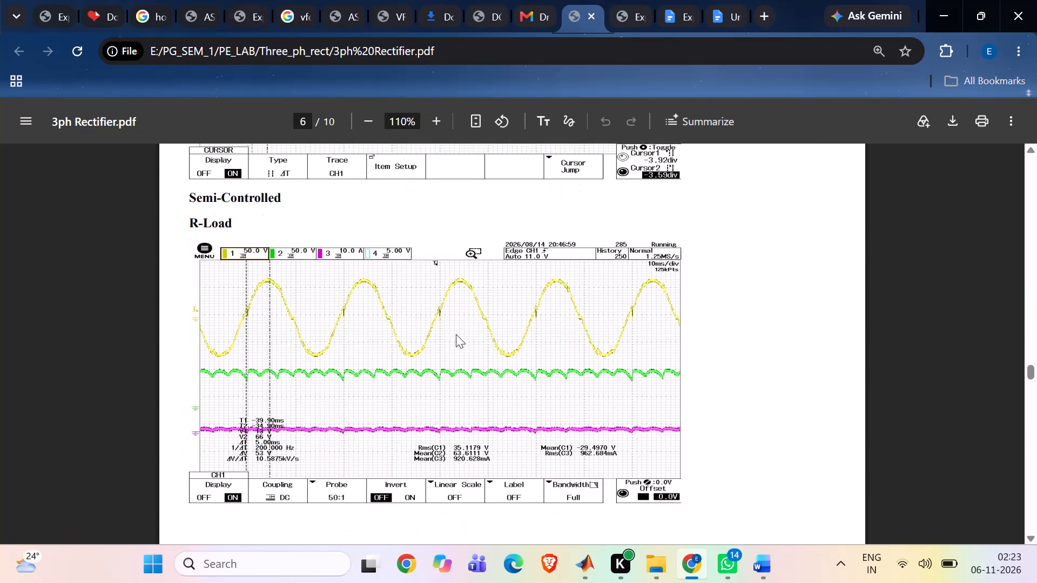
scroll(456, 334, down, 1)
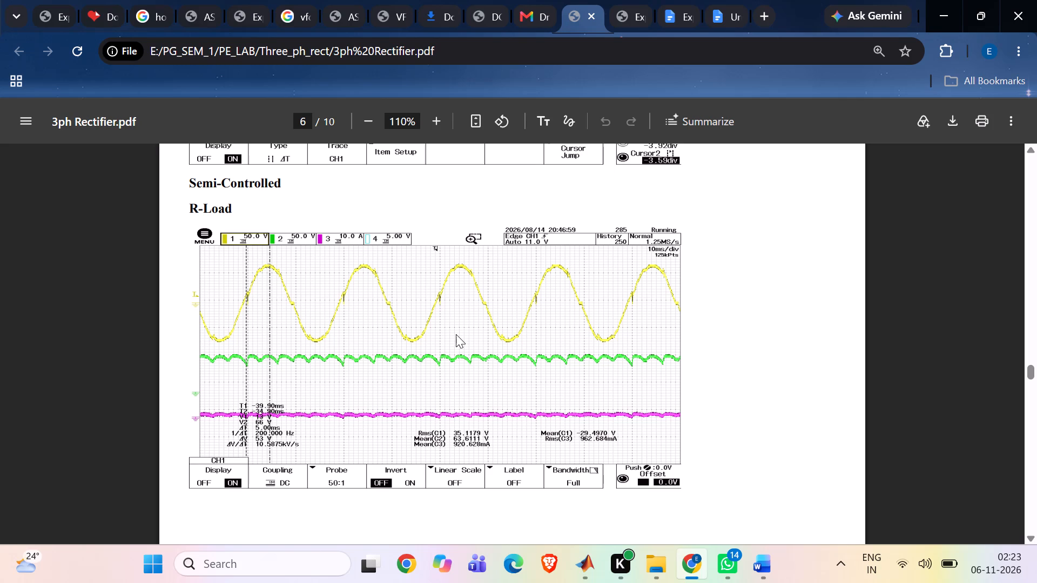
key(Print)
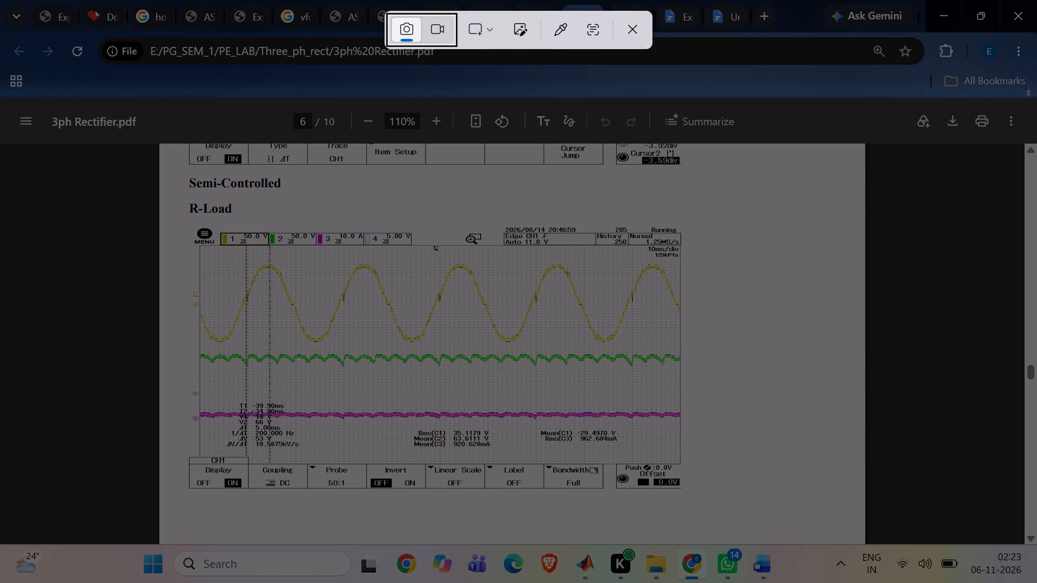
drag(198, 228, 544, 456)
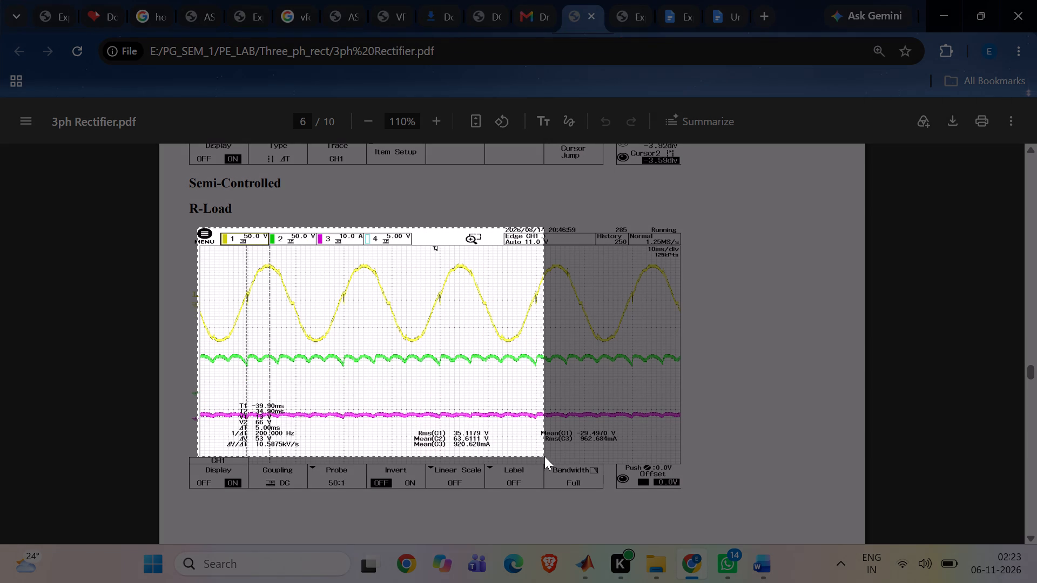
drag(544, 456, 680, 456)
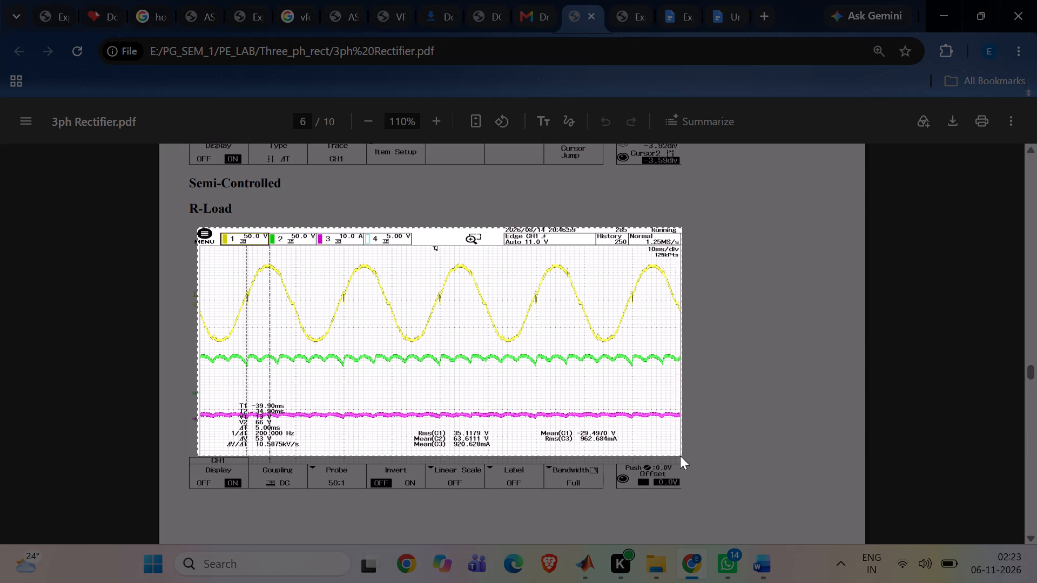
drag(680, 456, 671, 455)
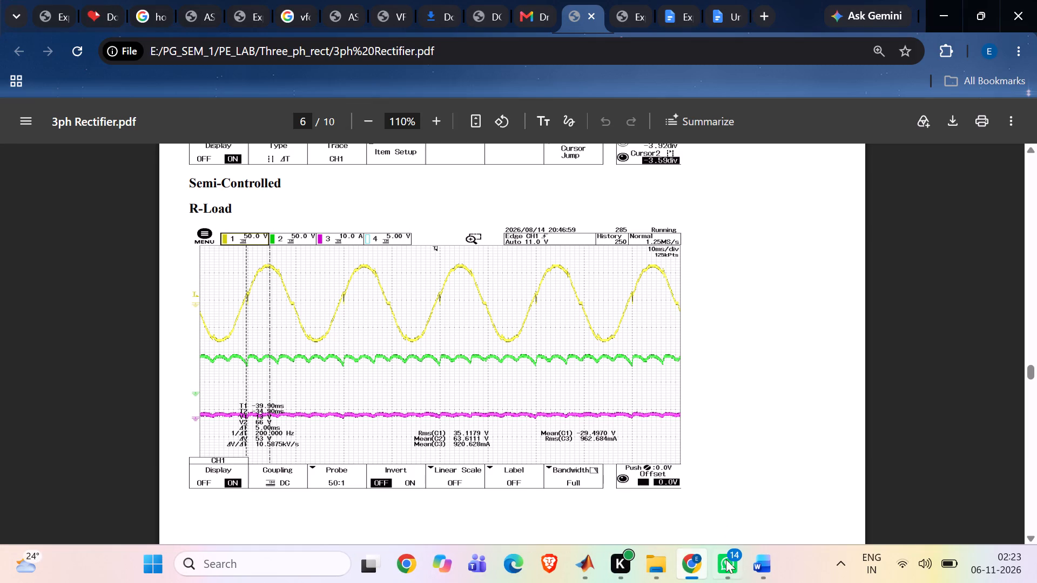
Paste the snipped waveform into the Waveforms cell of row 1 (R, 0) in the Google Docs Semi-Controlled Rectifier table.
click(750, 561)
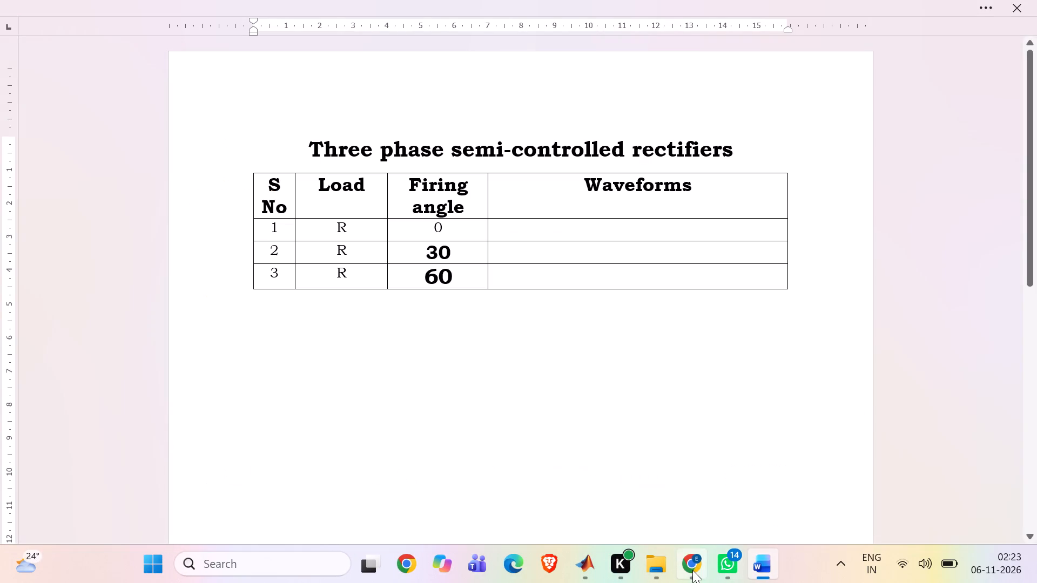
click(680, 570)
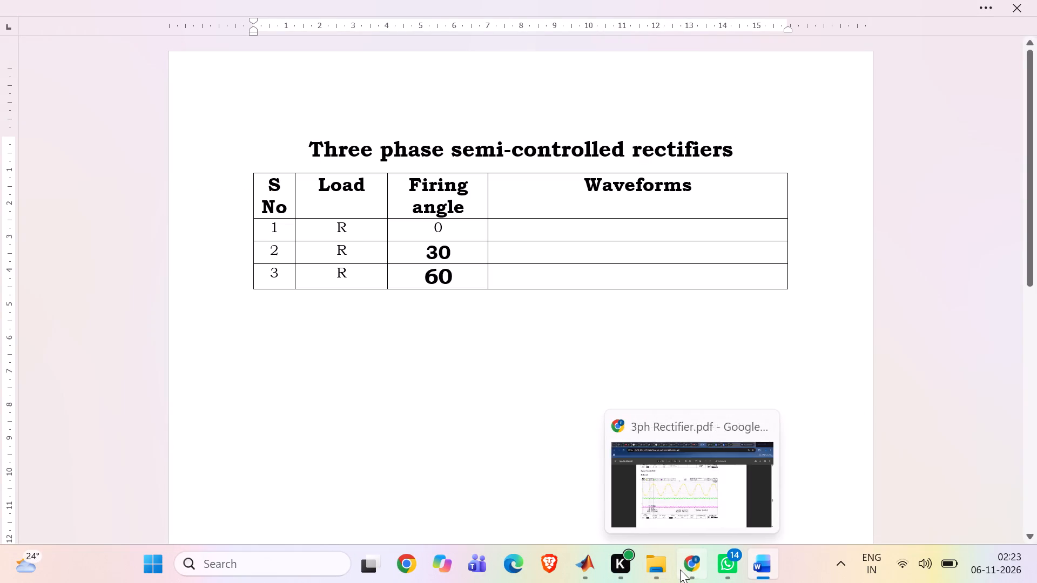
click(720, 22)
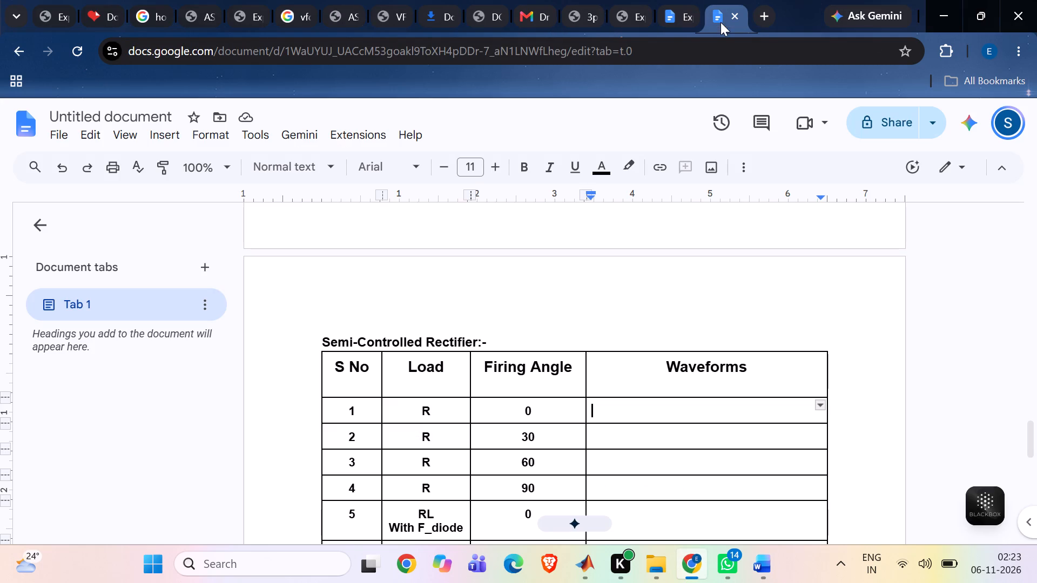
click(629, 403)
key(ctrl+v)
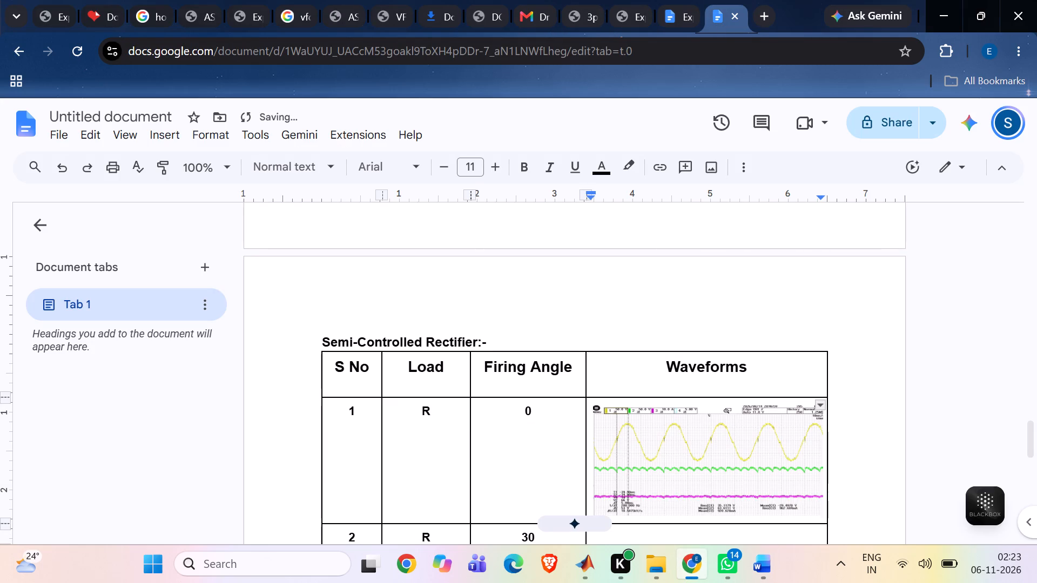
Snip the first waveform on page 7 of 3ph Rectifier.pdf and paste it into row 2 (R, 30) of the Semi-Controlled Rectifier table.
scroll(629, 403, down, 1)
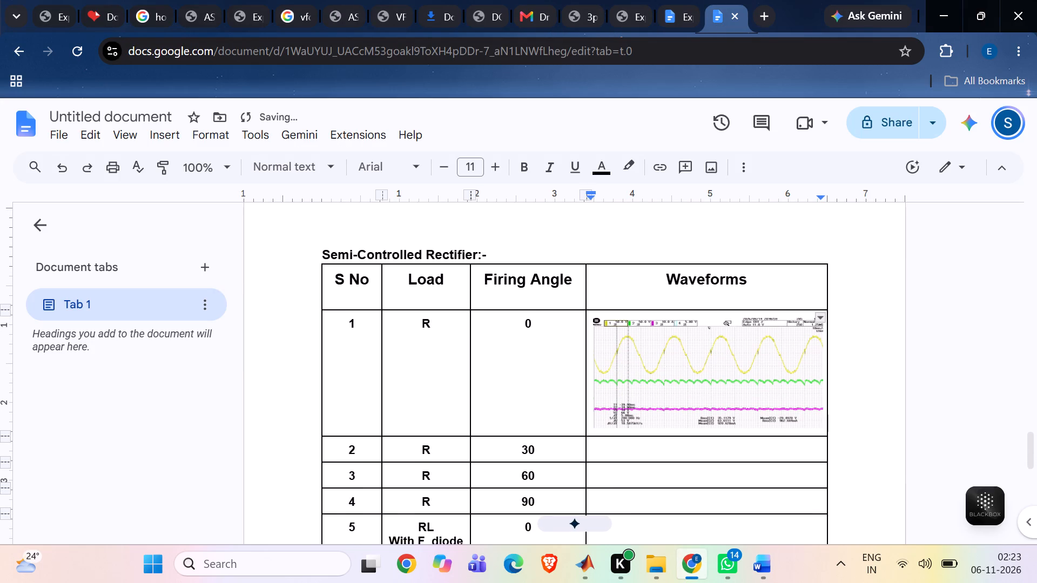
click(639, 449)
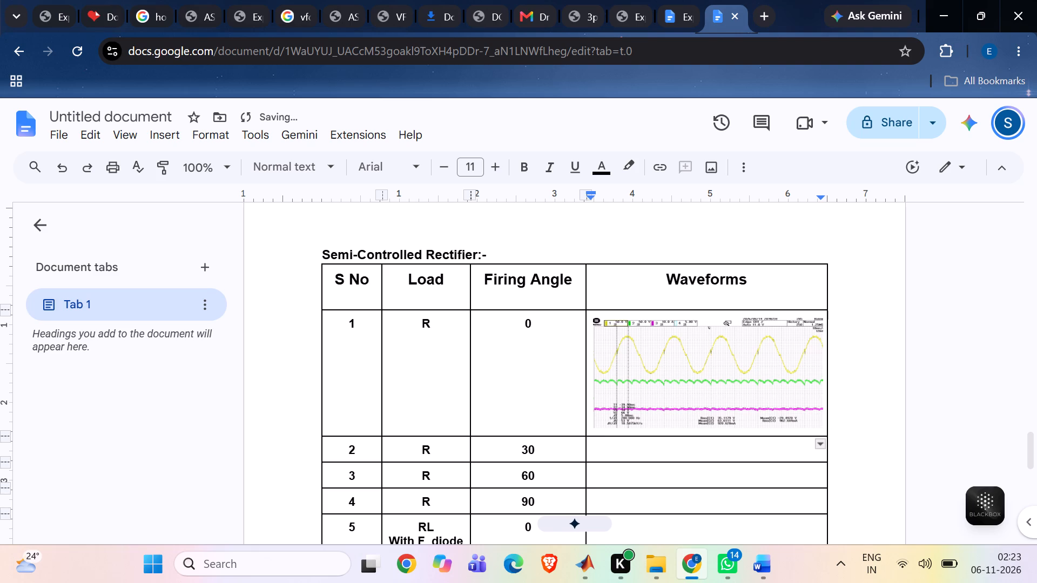
click(571, 13)
scroll(574, 268, down, 1)
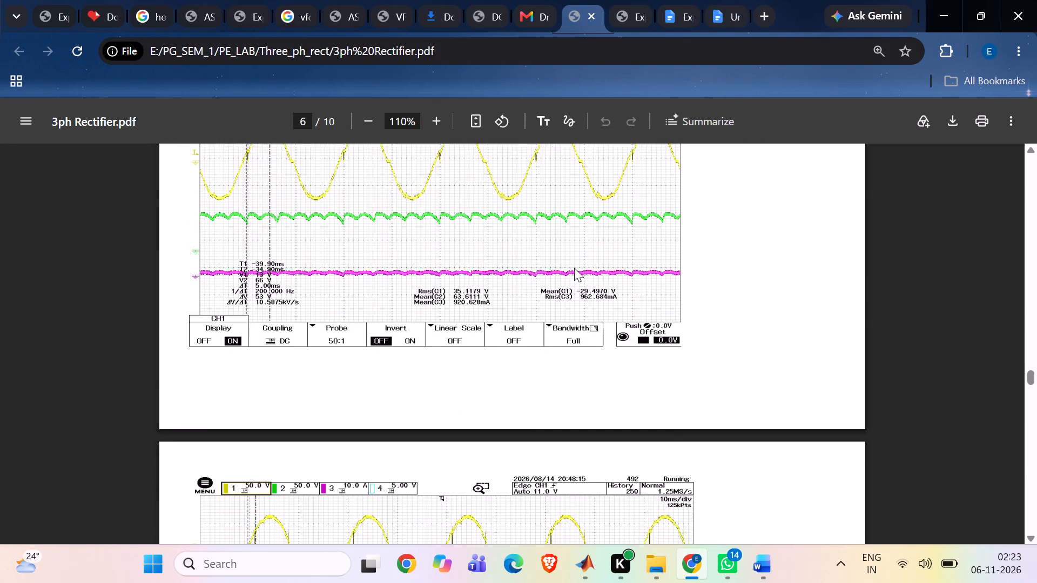
scroll(574, 268, down, 3)
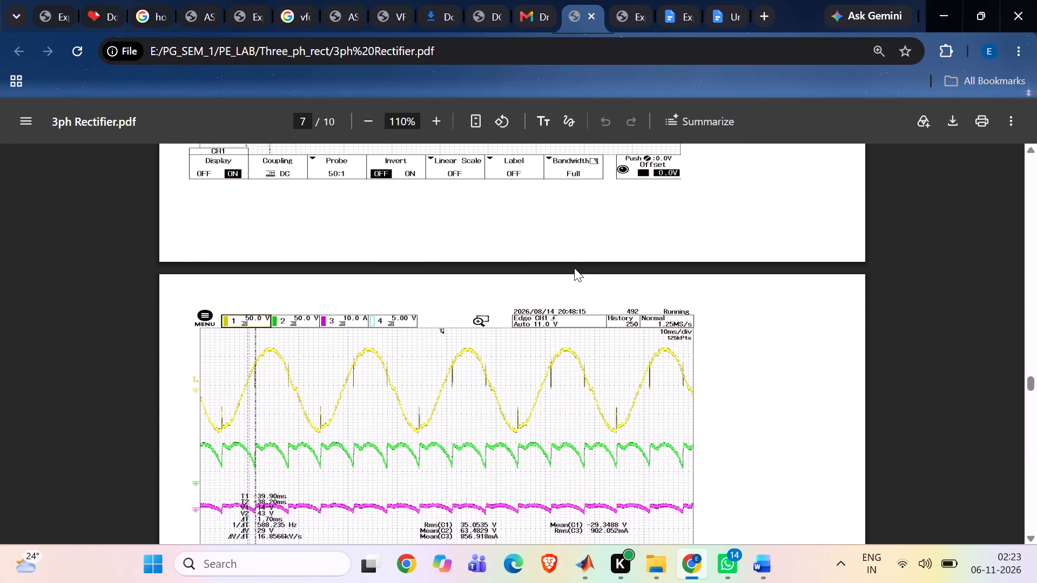
scroll(574, 268, down, 1)
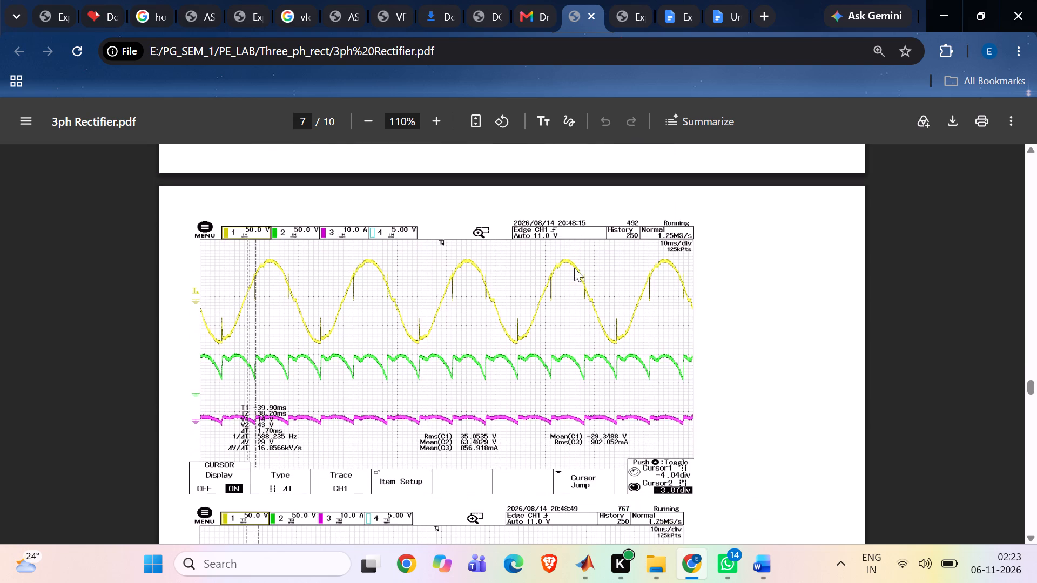
scroll(574, 268, down, 1)
key(Print)
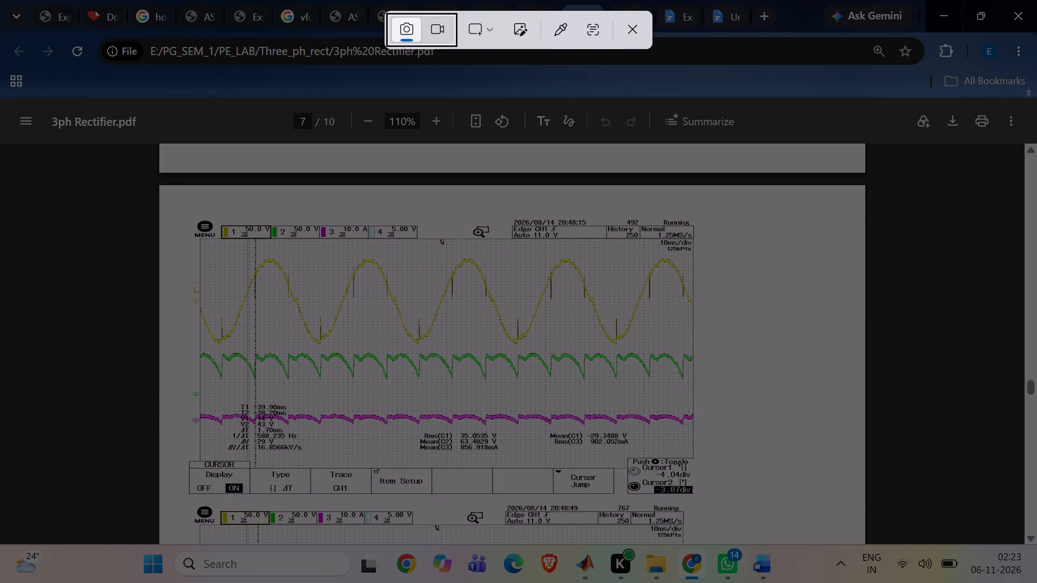
drag(199, 221, 638, 461)
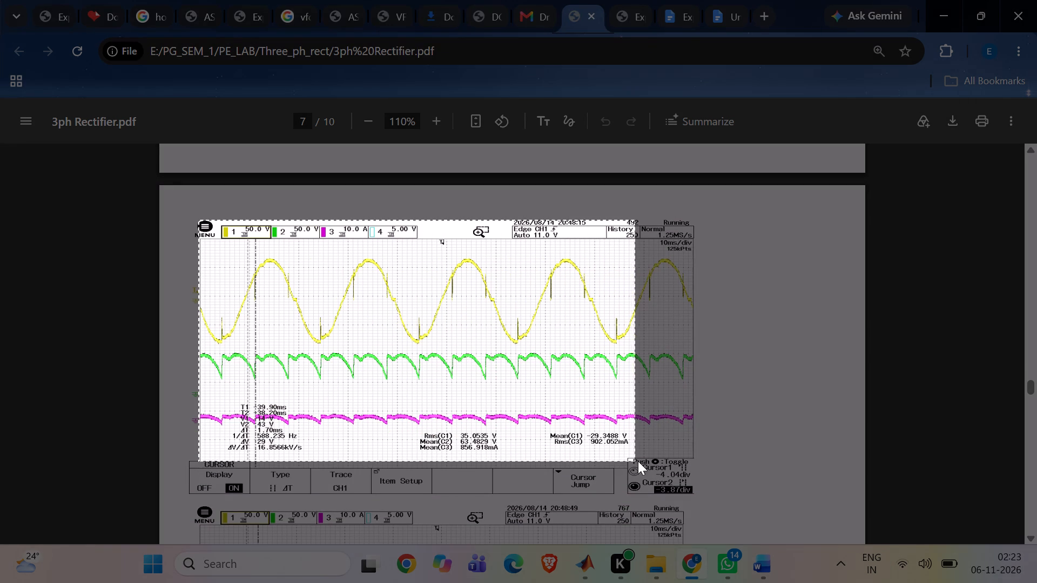
drag(638, 461, 693, 459)
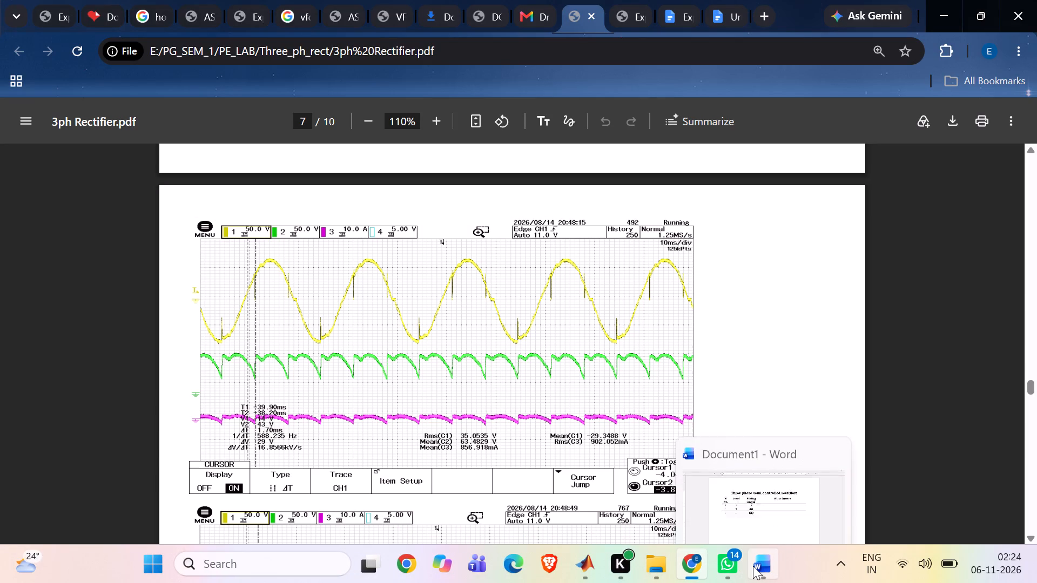
click(717, 26)
click(625, 446)
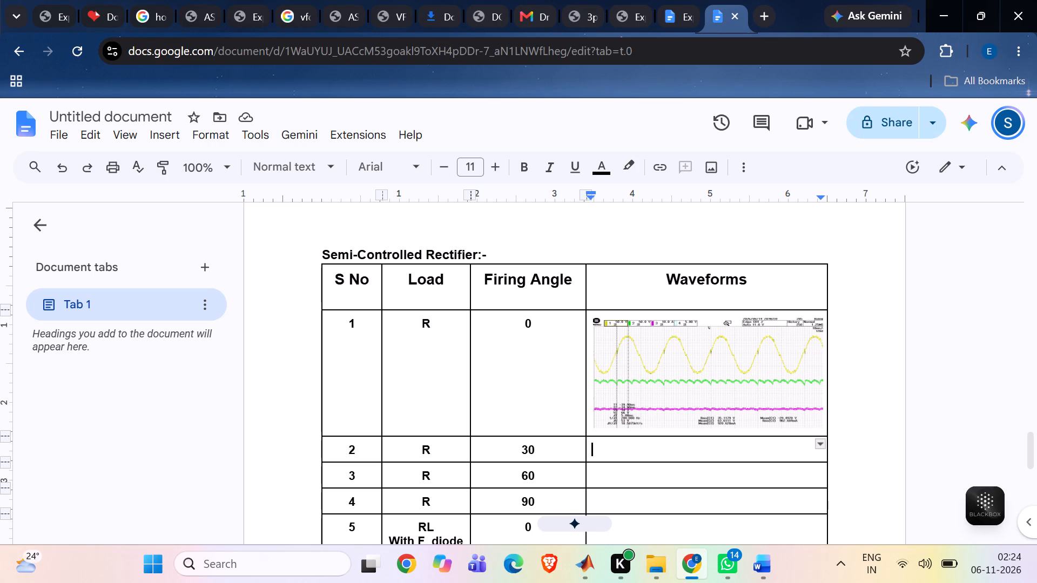
key(ctrl+v)
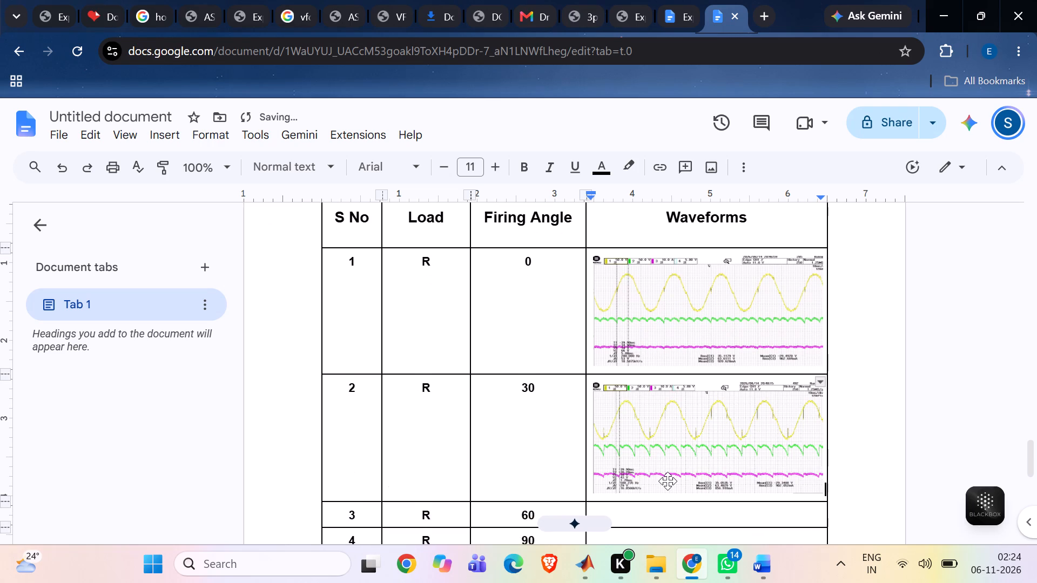
Snip the second waveform on page 7 of 3ph Rectifier.pdf and paste it into row 3 (R, 60) of the Semi-Controlled Rectifier table.
scroll(668, 481, down, 1)
click(659, 453)
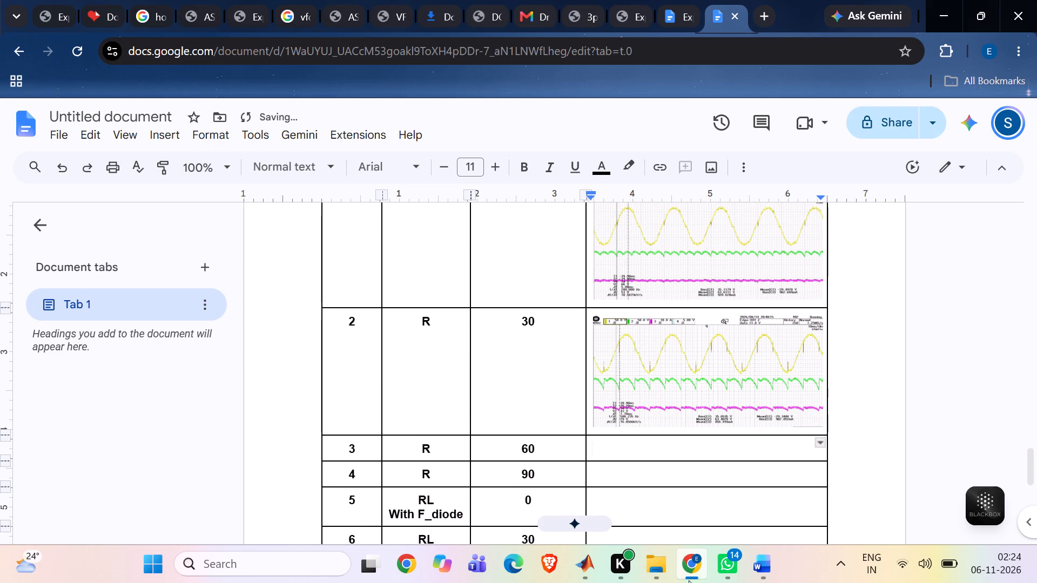
click(589, 22)
scroll(516, 328, down, 3)
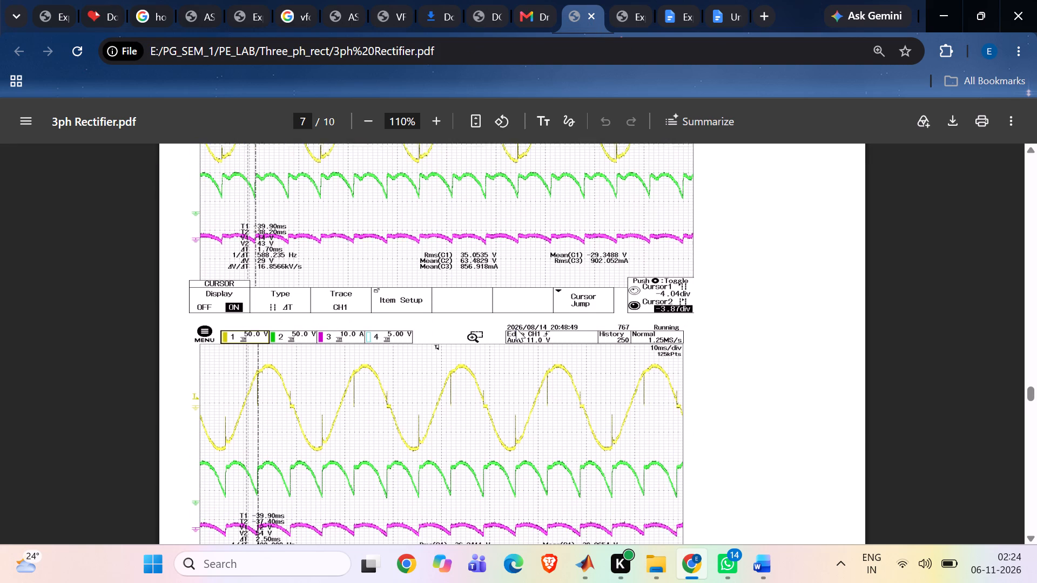
scroll(516, 328, down, 5)
scroll(516, 328, up, 1)
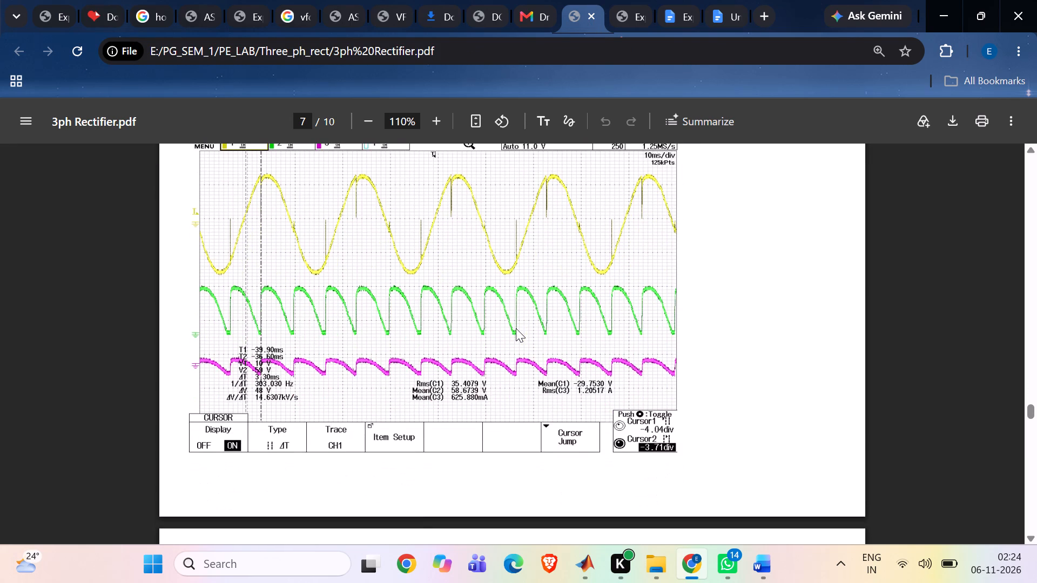
scroll(516, 328, up, 1)
scroll(516, 328, down, 1)
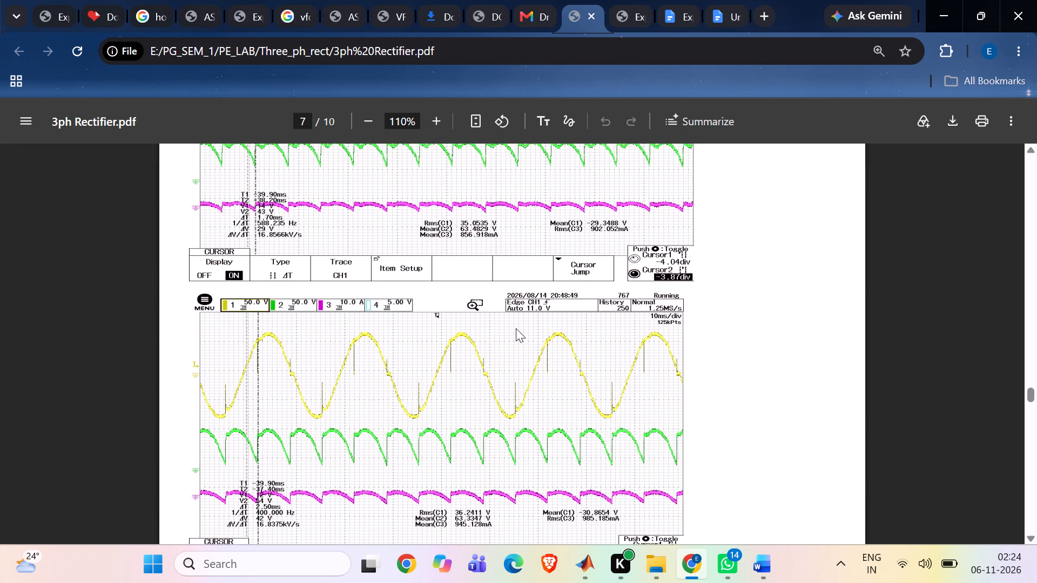
scroll(516, 328, down, 1)
key(Print)
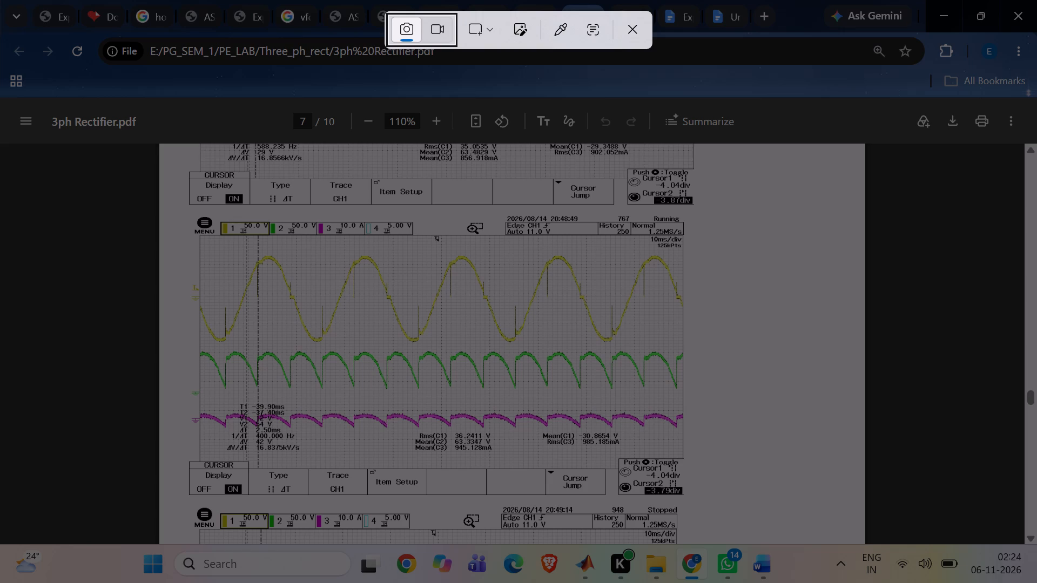
drag(200, 220, 645, 463)
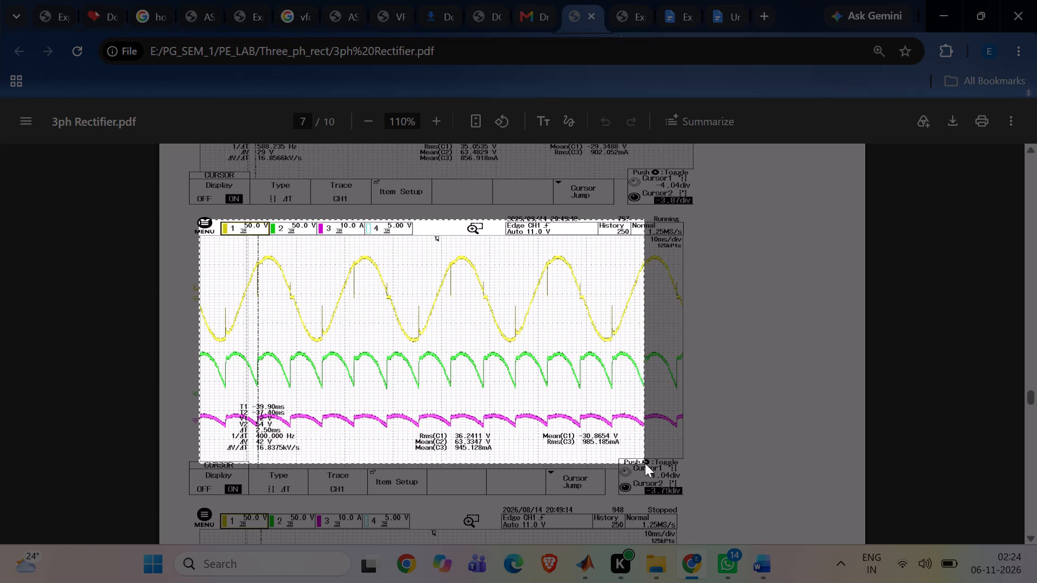
drag(645, 463, 679, 453)
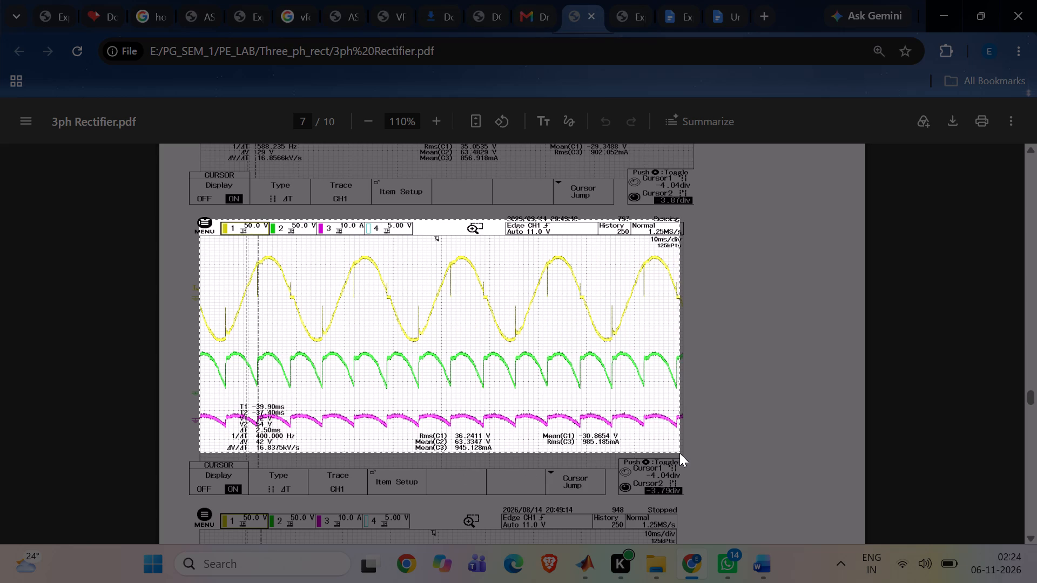
drag(679, 453, 679, 453)
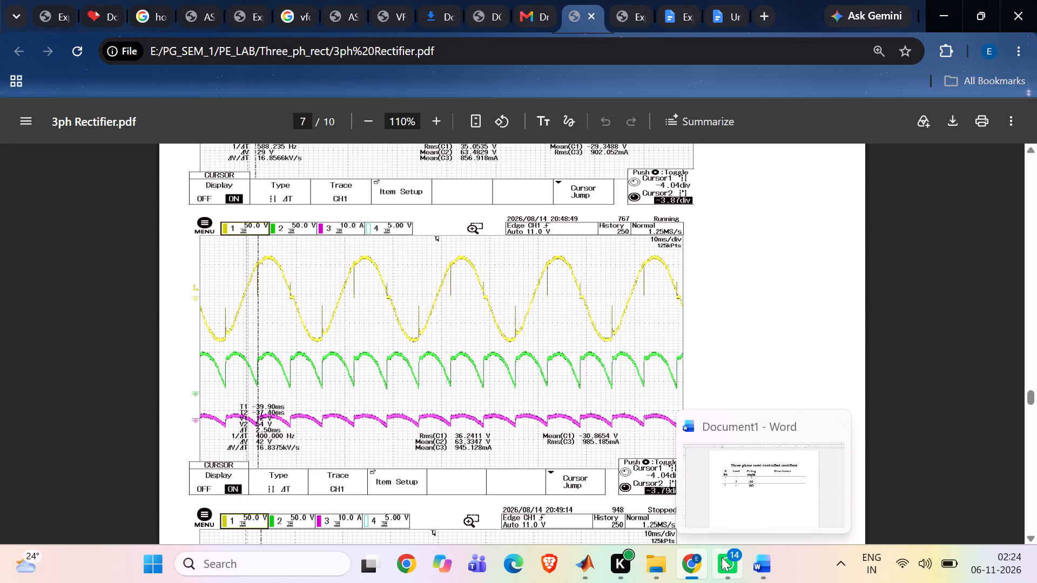
click(722, 23)
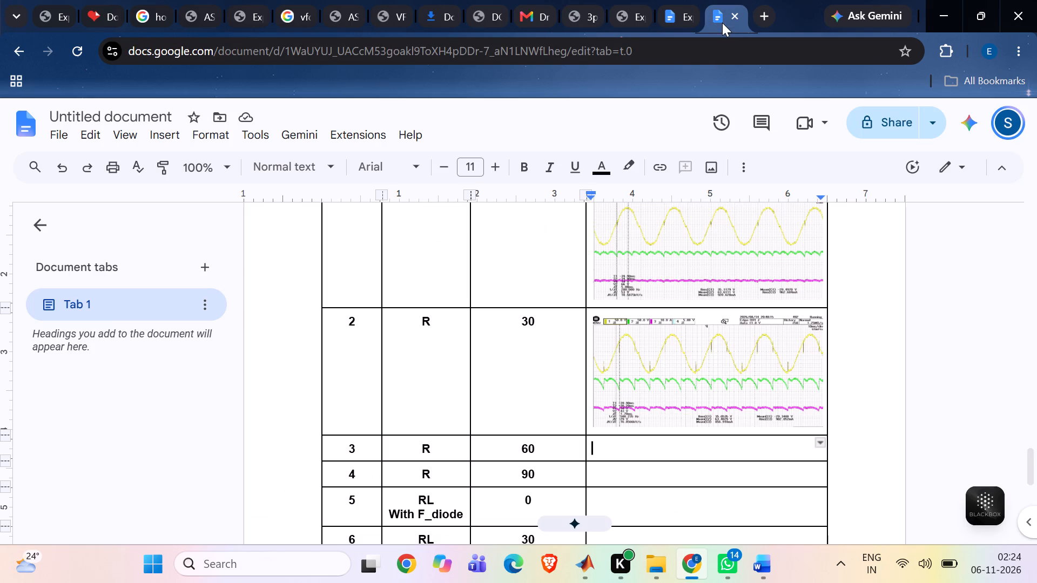
click(617, 450)
key(ctrl+v)
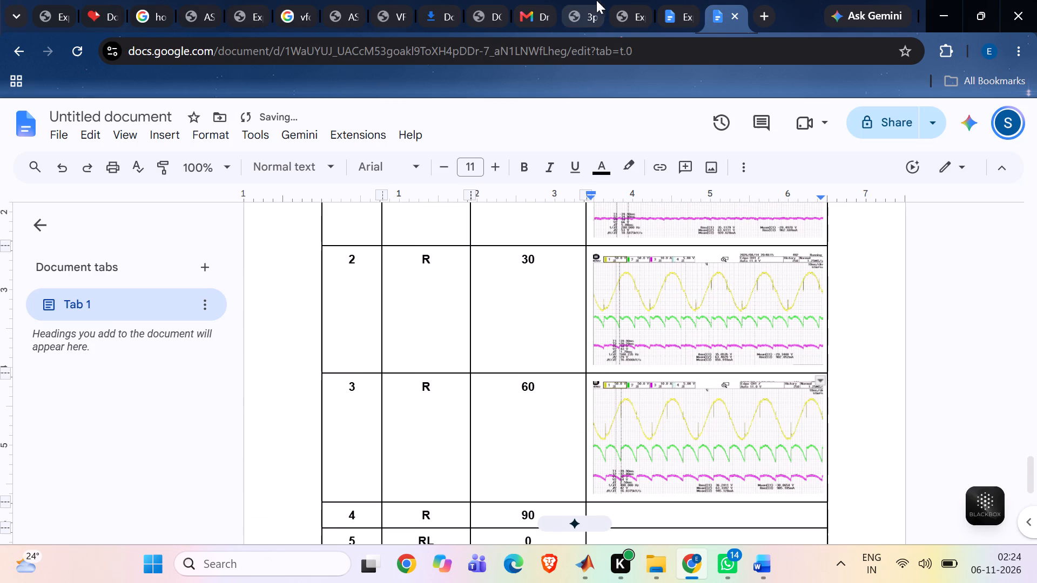
Snip the first waveform on page 8 of 3ph Rectifier.pdf and paste it into row 4 (R, 90) of the Semi-Controlled Rectifier table.
click(589, 9)
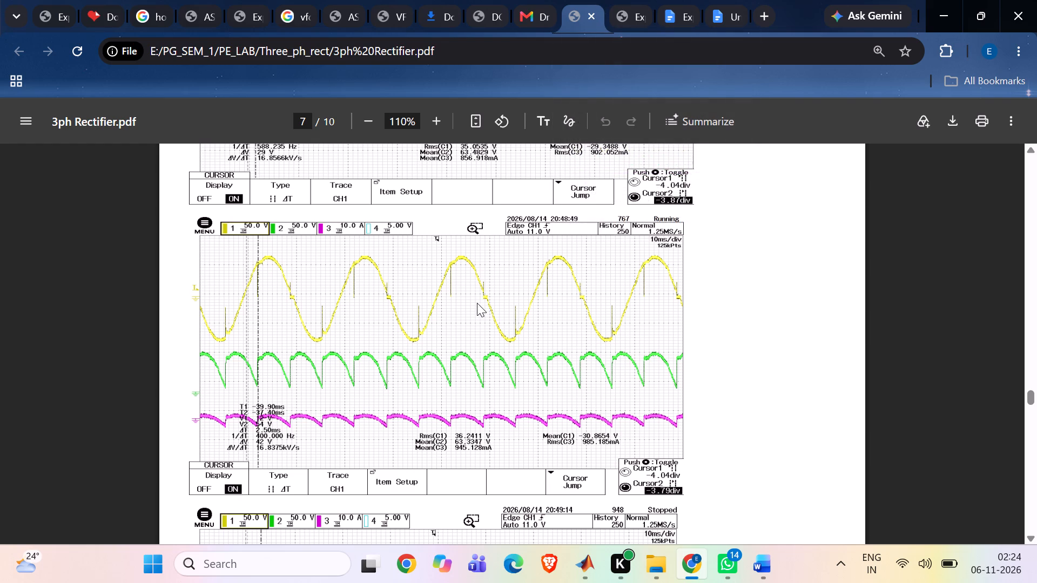
scroll(477, 303, down, 5)
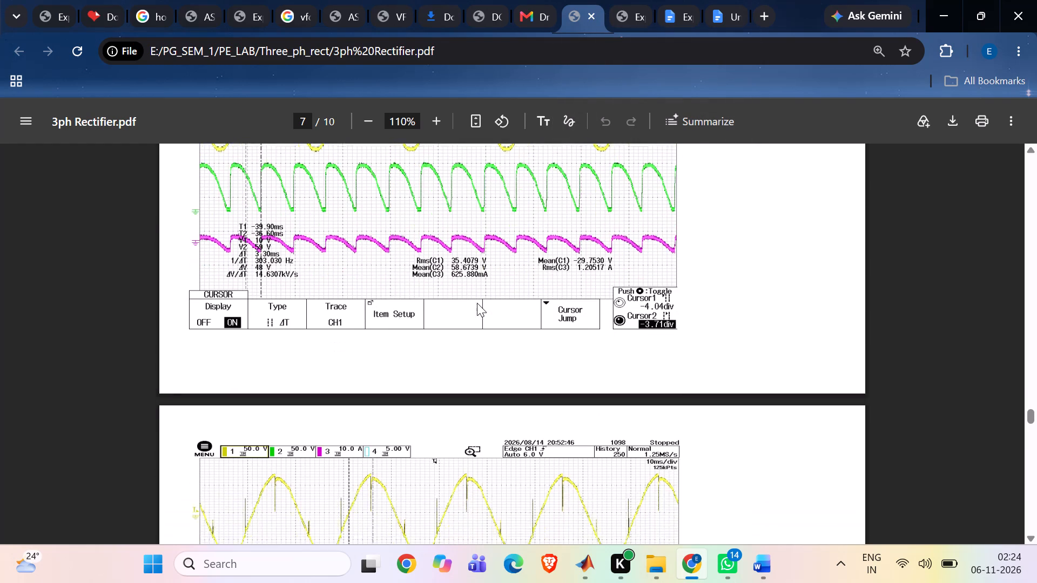
scroll(477, 303, down, 5)
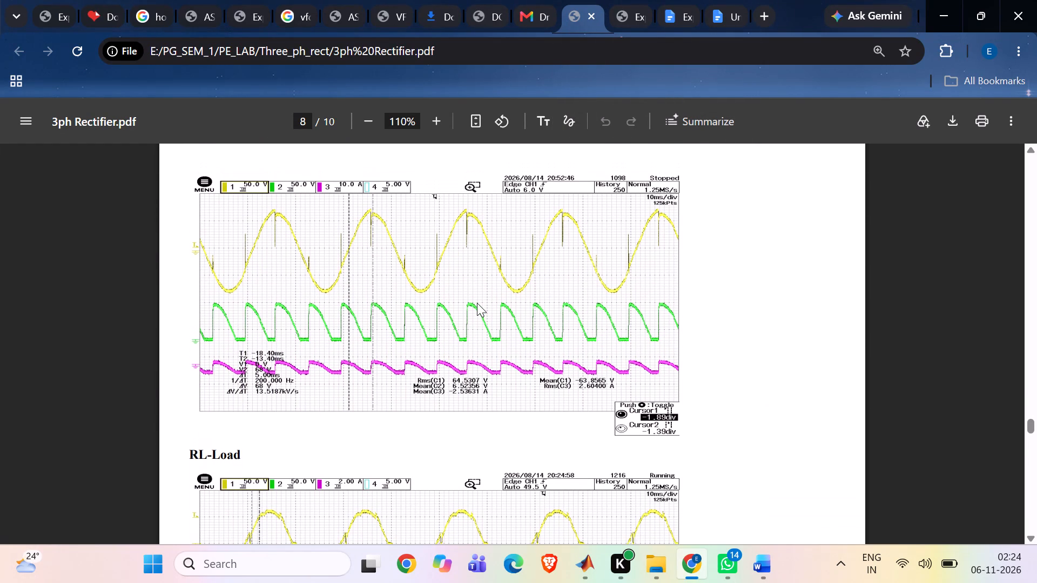
key(Print)
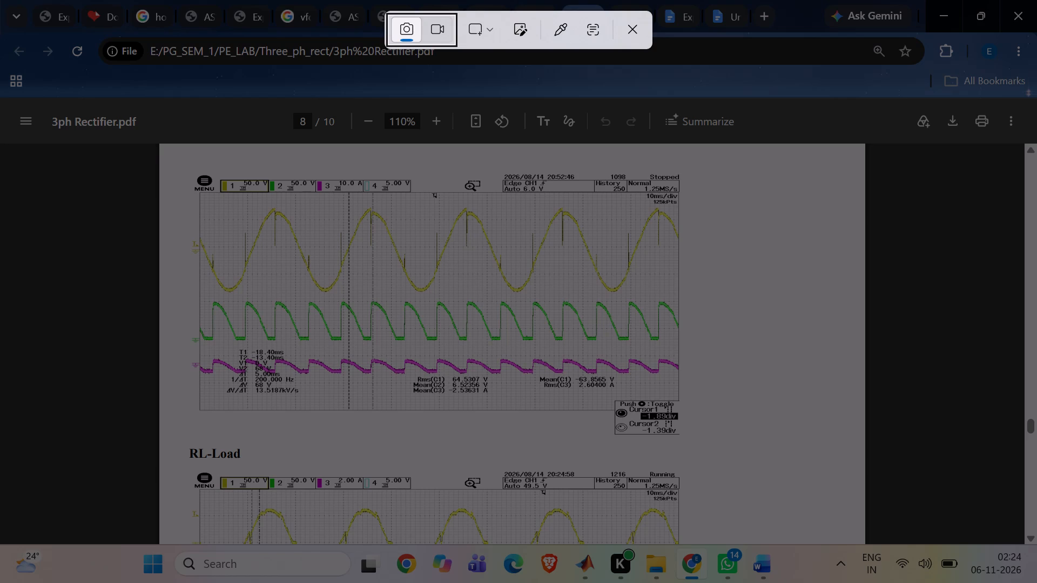
drag(199, 179, 673, 410)
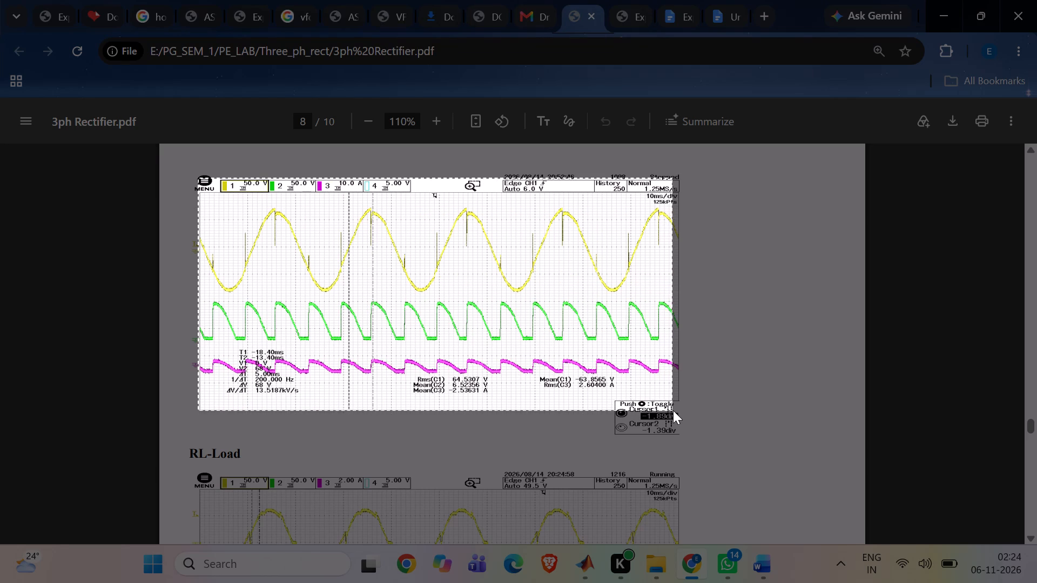
drag(673, 410, 677, 397)
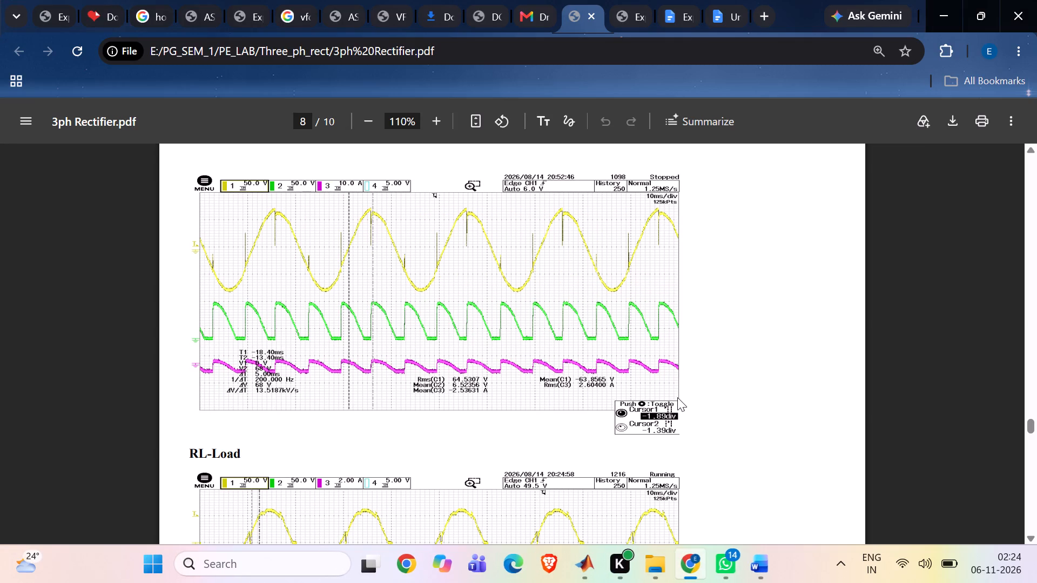
click(714, 13)
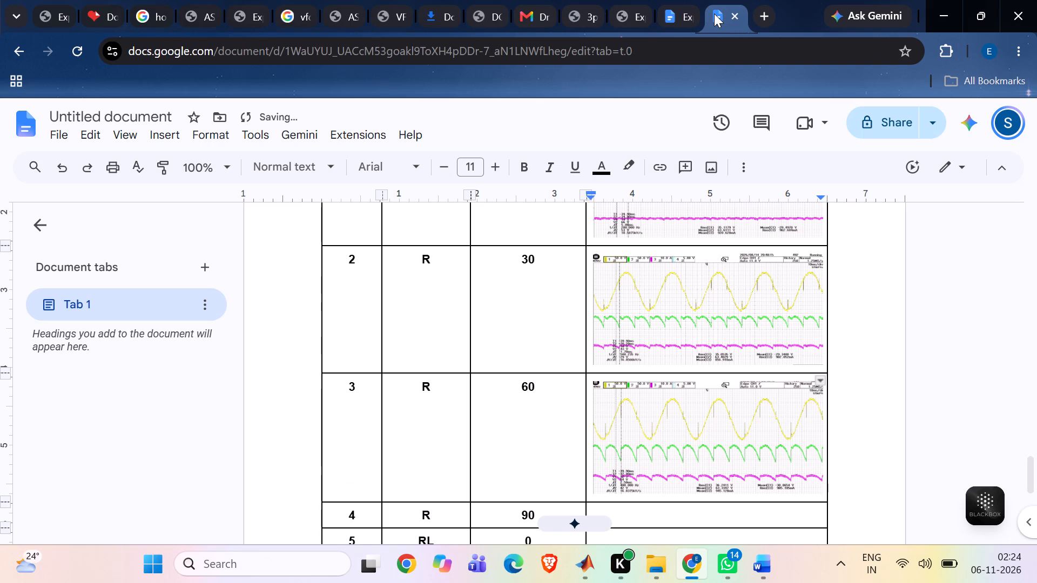
scroll(614, 433, down, 1)
click(614, 433)
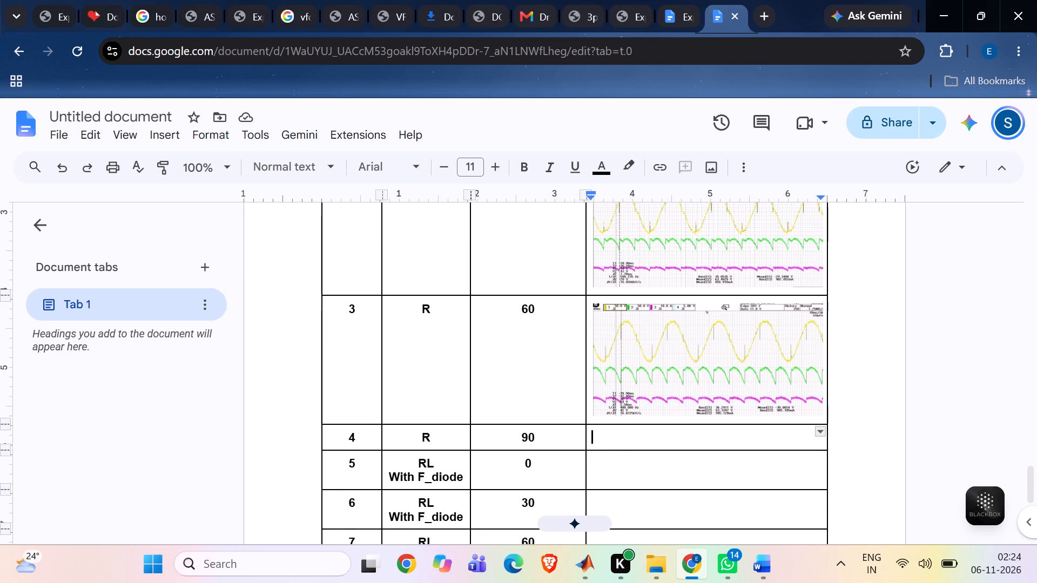
key(ctrl+v)
scroll(614, 433, down, 2)
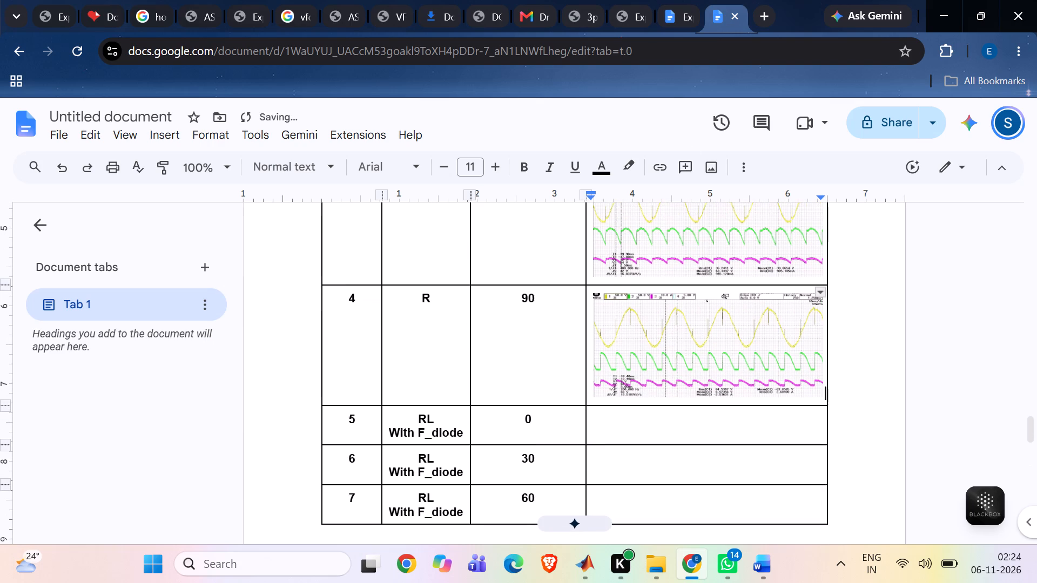
Switch to the Three_ph_rect Simulink model and open the RL Load subsystem under Semi Controlled to check its firing-angle circuits.
click(614, 432)
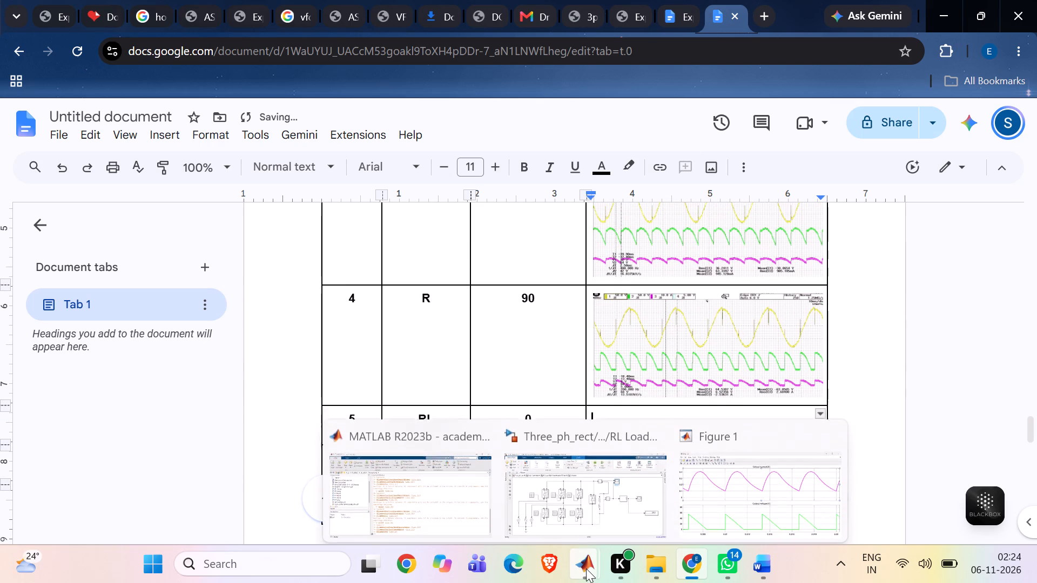
click(604, 496)
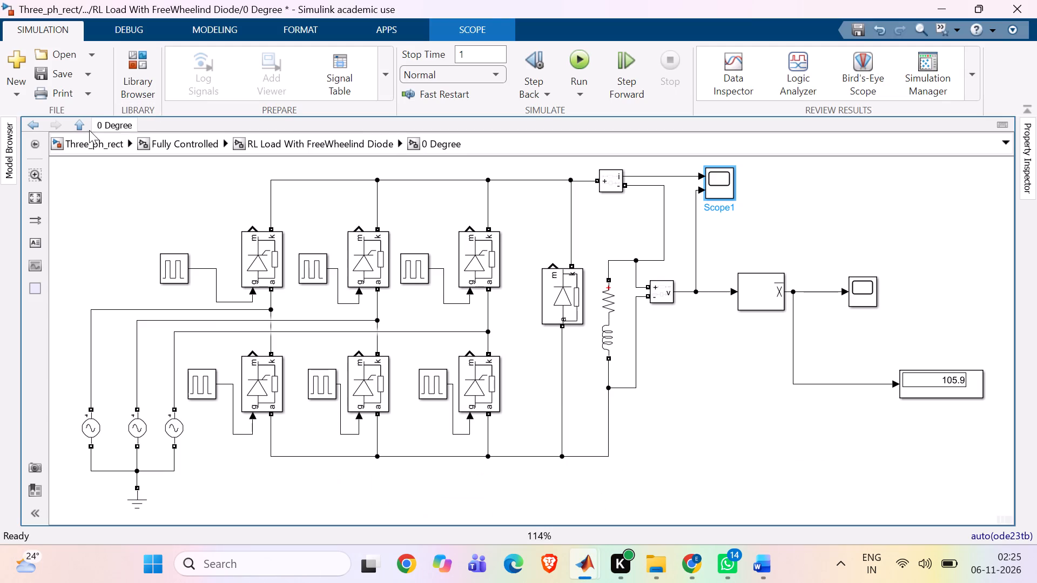
click(83, 125)
click(83, 125)
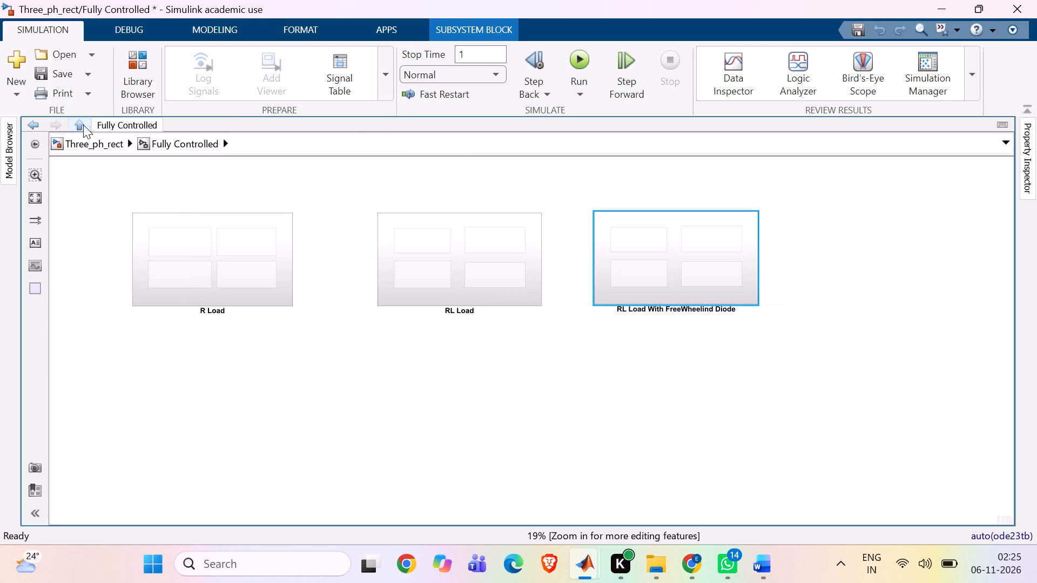
click(81, 128)
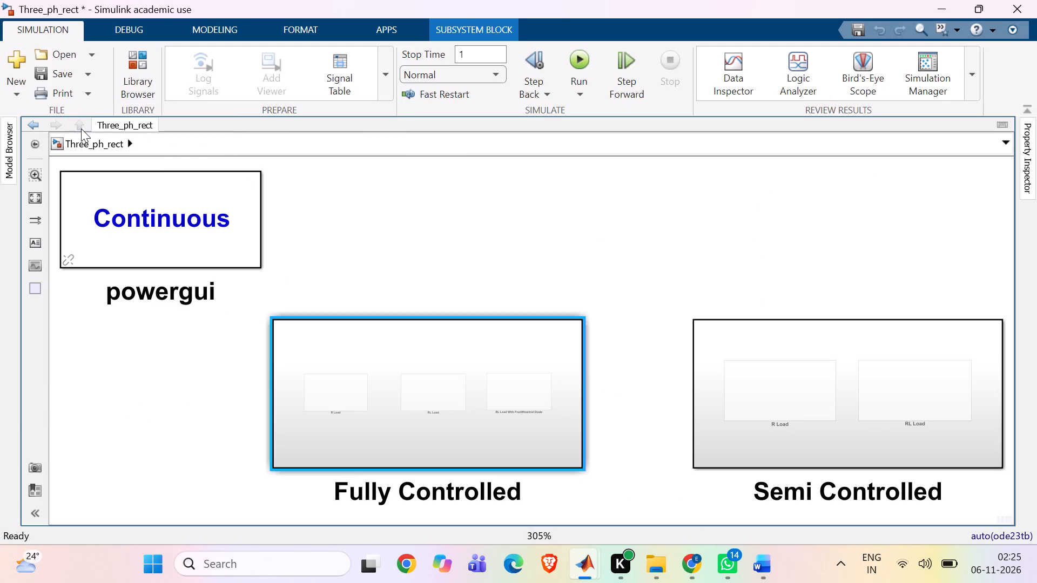
double_click(771, 416)
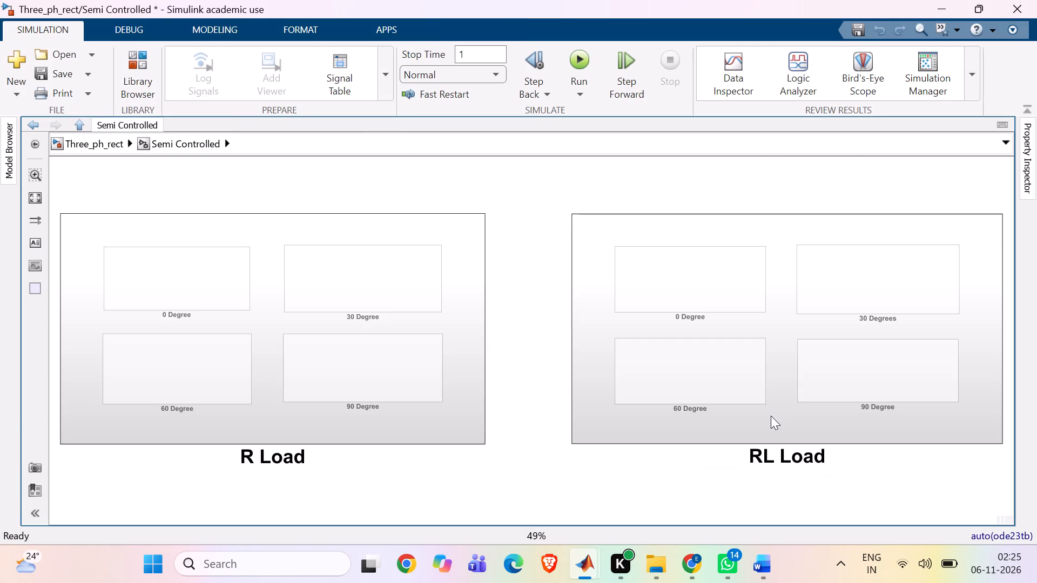
double_click(748, 378)
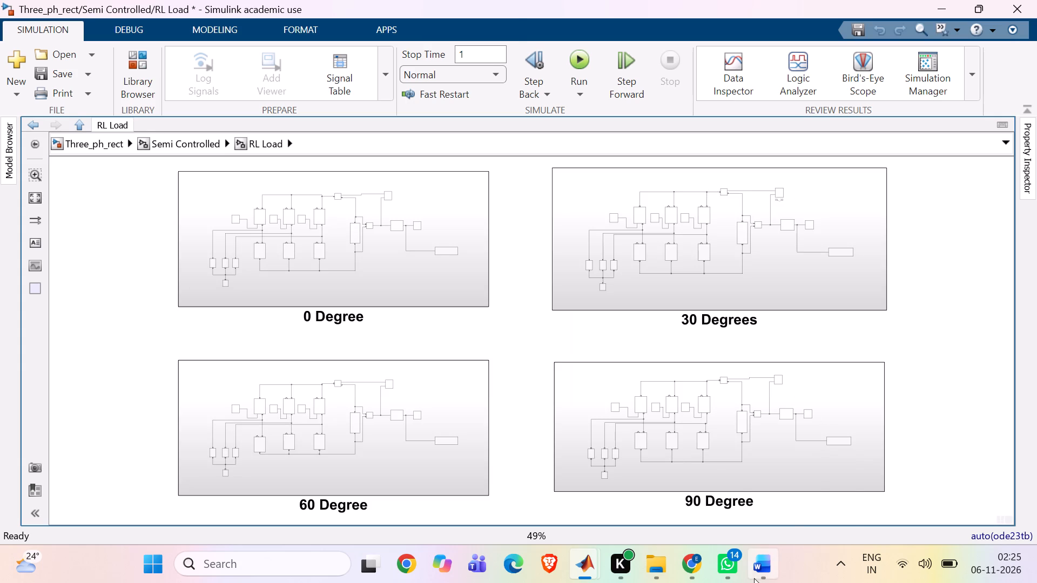
Snip the waveform under the RL-Load heading on page 8 of 3ph Rectifier.pdf and paste it into row 5 (RL With F_diode, 0) in Google Docs.
click(692, 568)
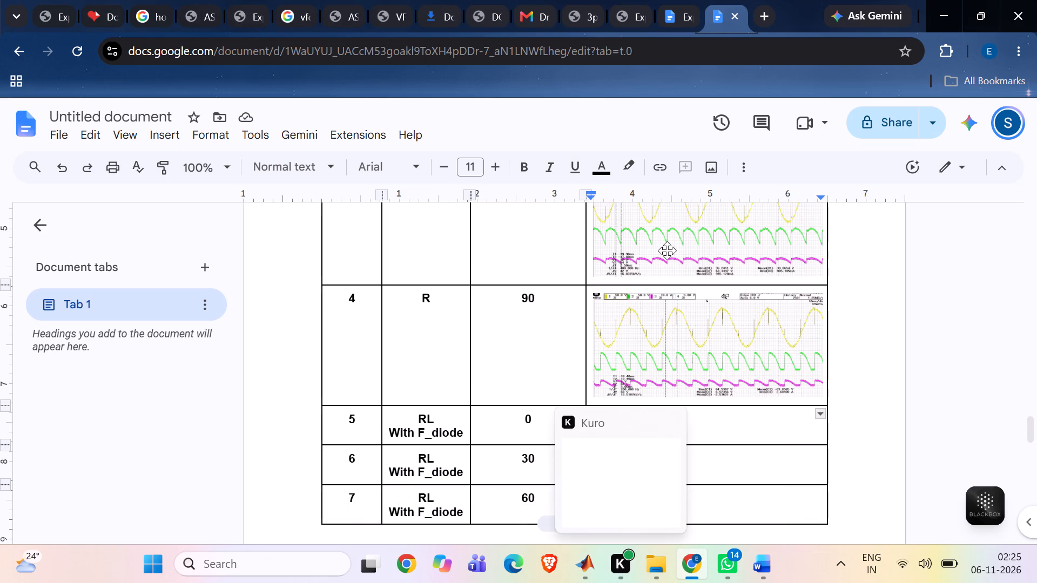
click(588, 10)
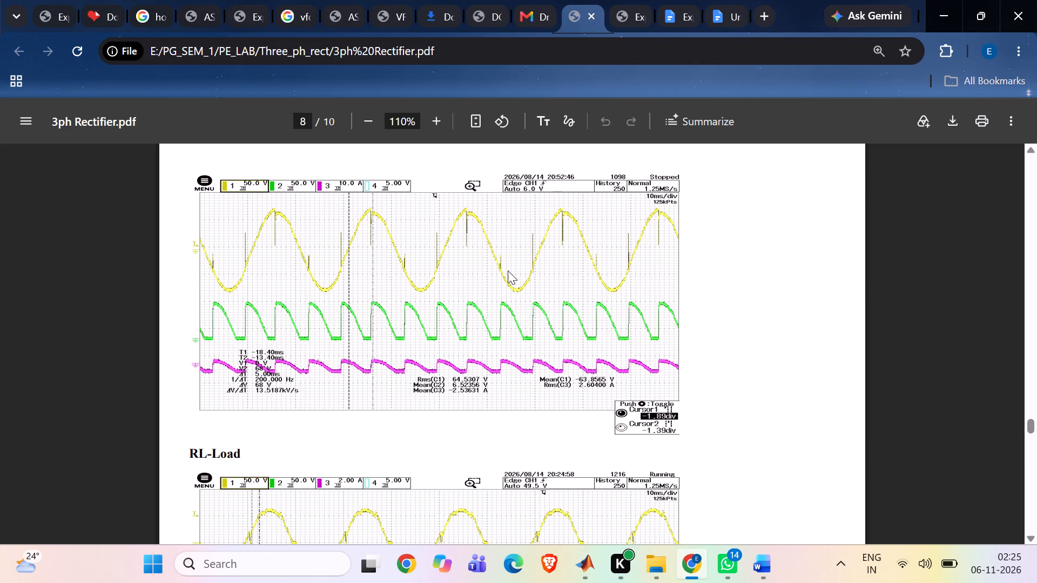
scroll(508, 270, down, 5)
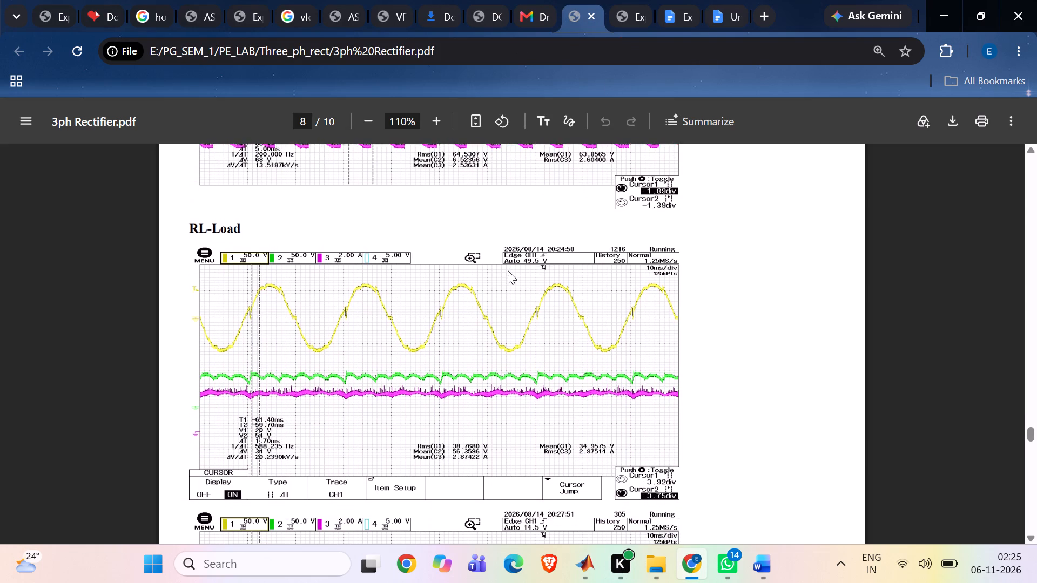
scroll(508, 270, down, 1)
key(Print)
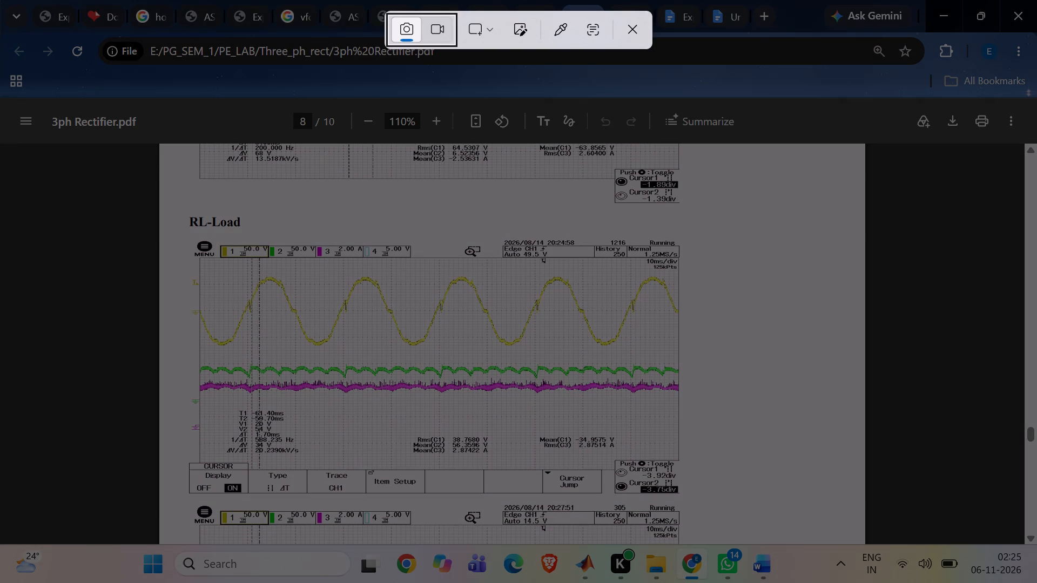
drag(199, 242, 675, 462)
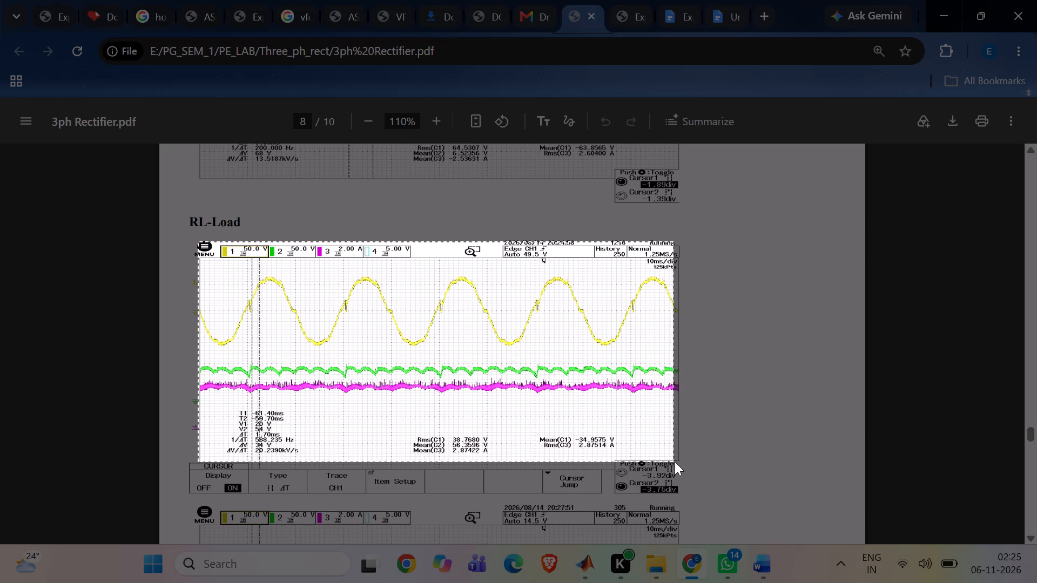
drag(675, 462, 677, 460)
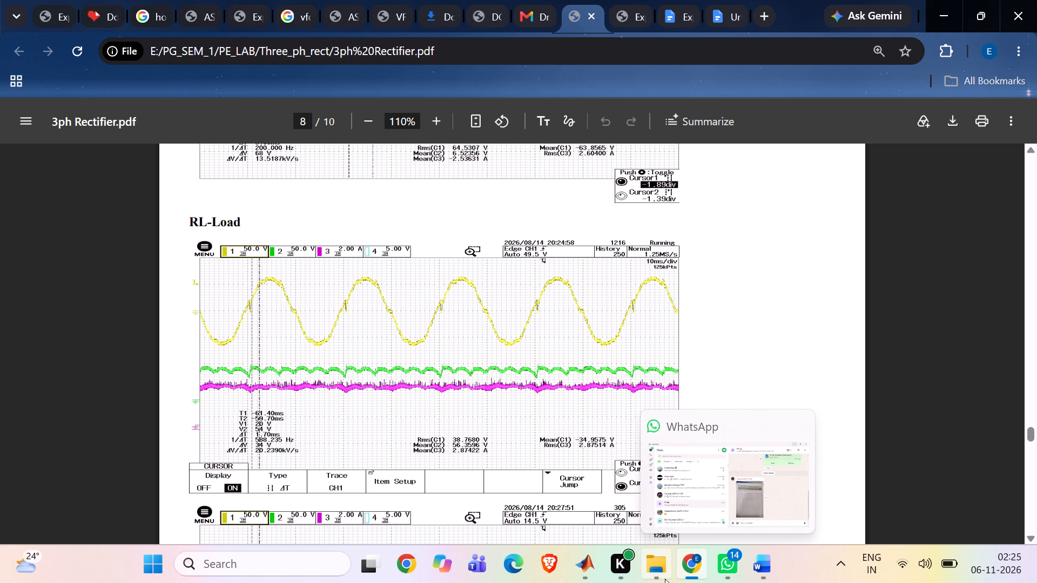
click(711, 23)
click(642, 417)
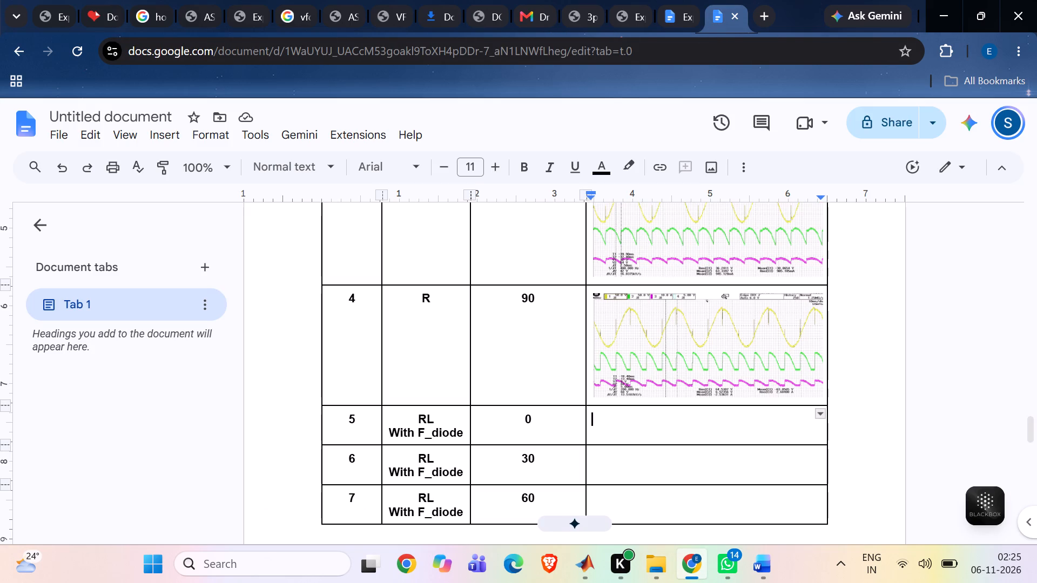
key(ctrl+v)
scroll(642, 417, down, 1)
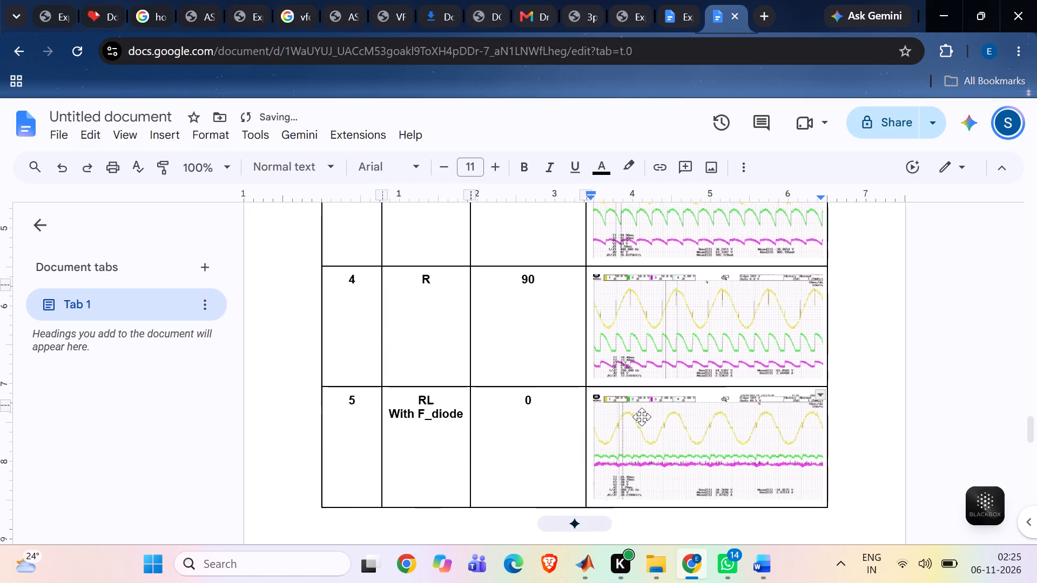
scroll(642, 417, down, 3)
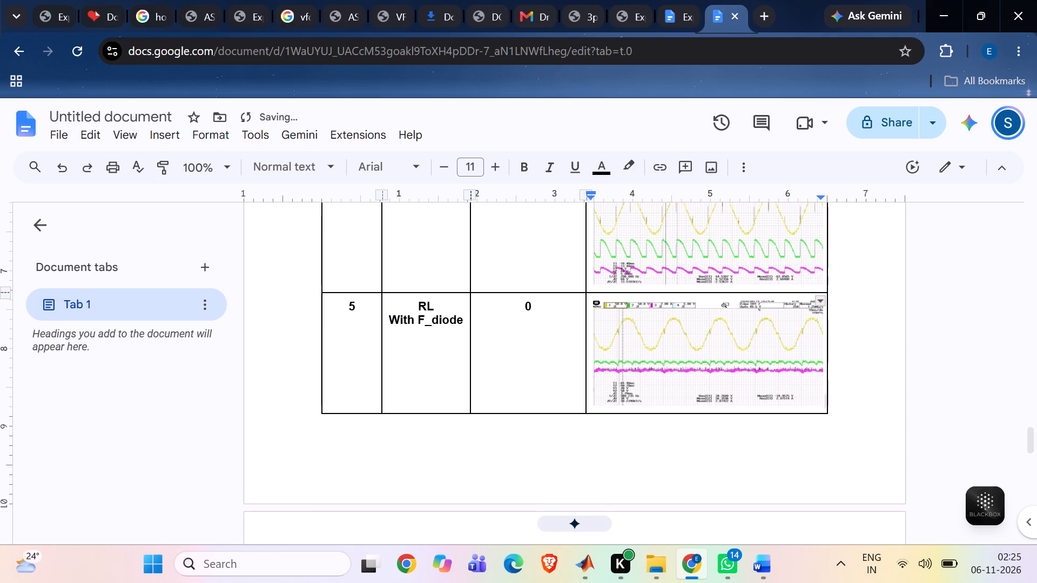
Snip the last waveform on page 8 of 3ph Rectifier.pdf and paste it into row 6 (RL With F_diode, 30) of the Semi-Controlled Rectifier table.
scroll(641, 408, down, 2)
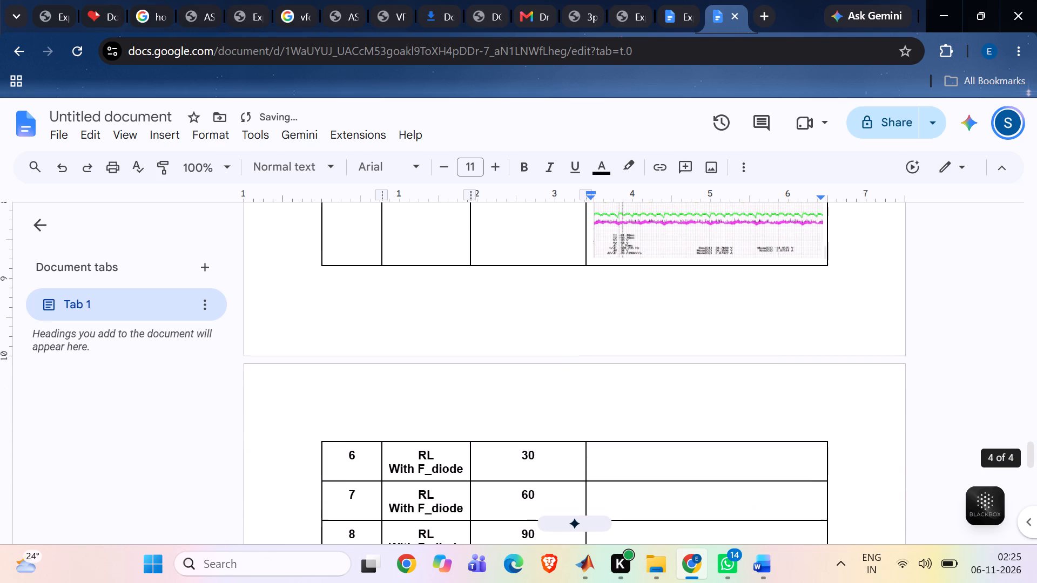
click(625, 454)
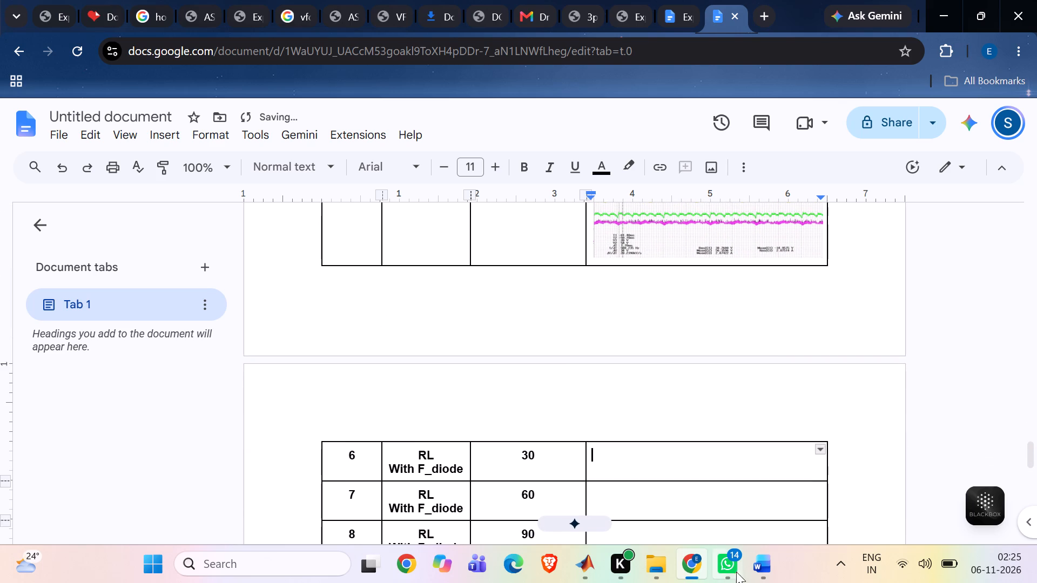
click(588, 21)
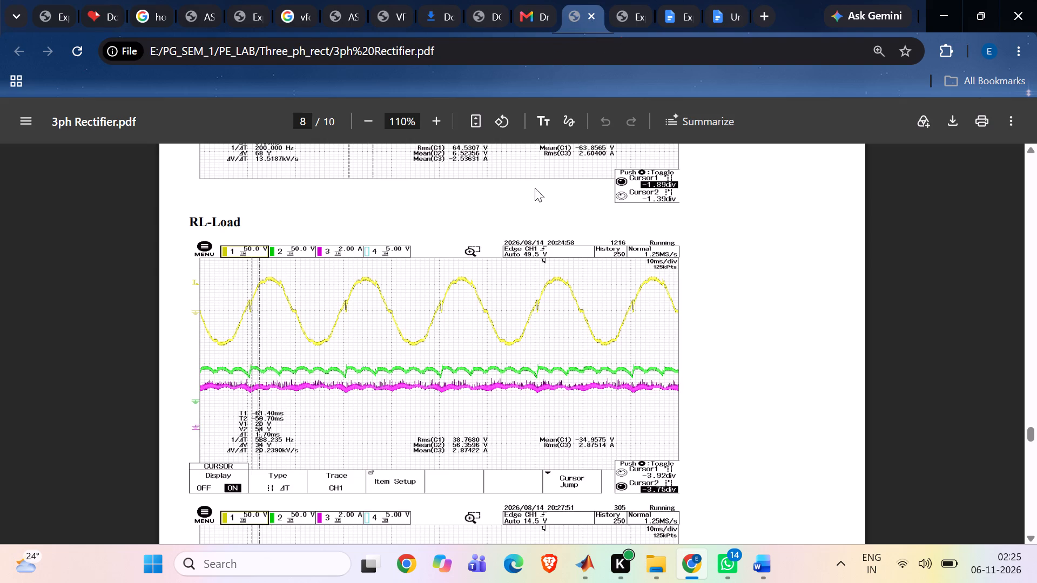
scroll(490, 281, down, 3)
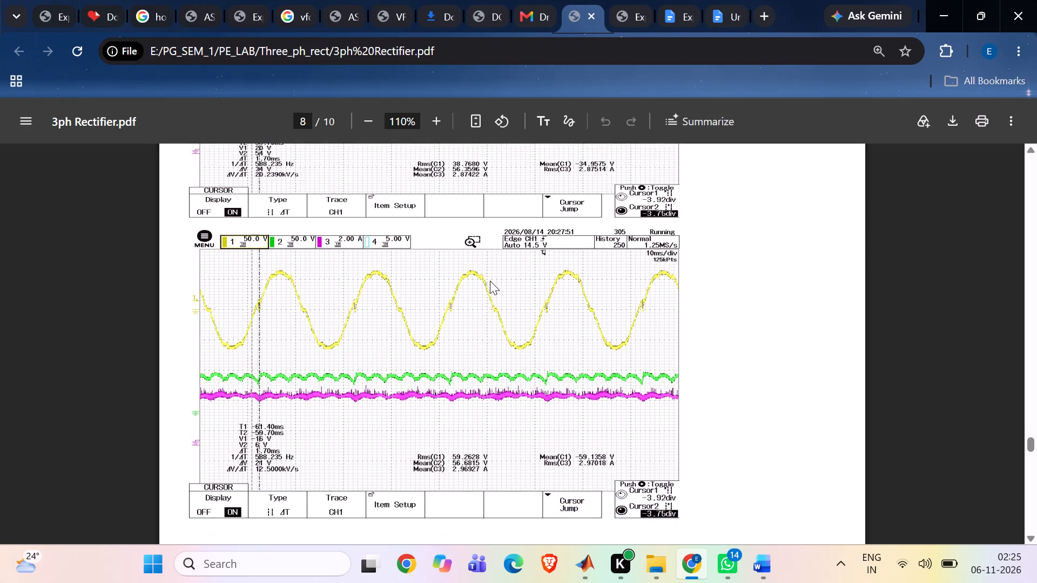
scroll(490, 281, down, 1)
key(Print)
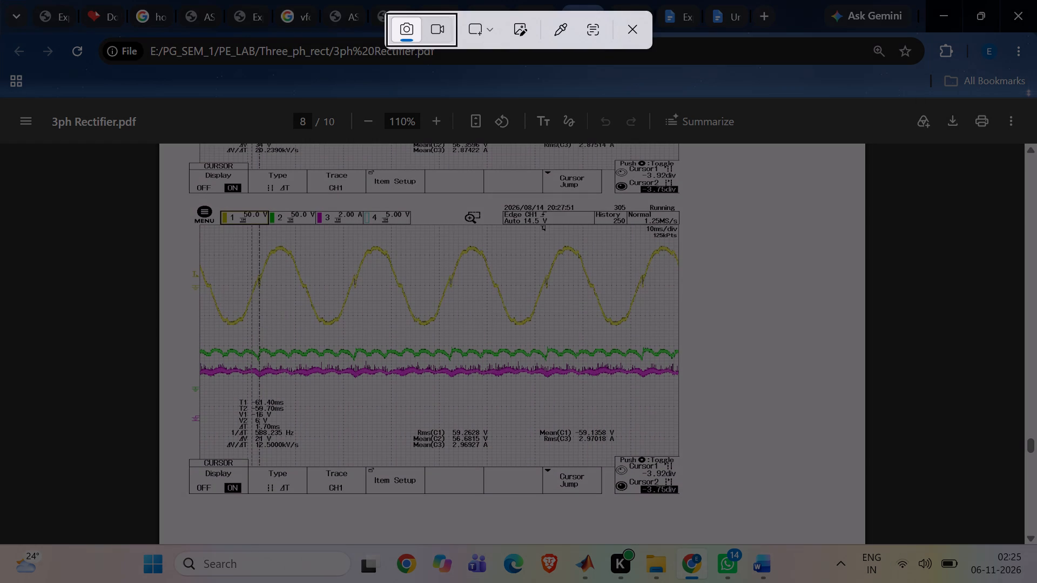
drag(199, 209, 463, 477)
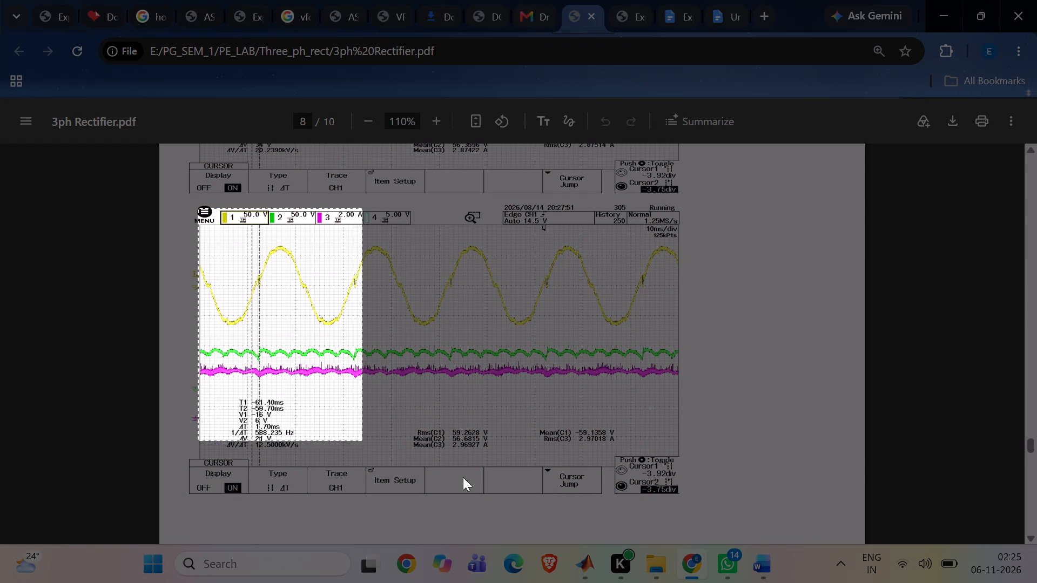
drag(463, 477, 677, 457)
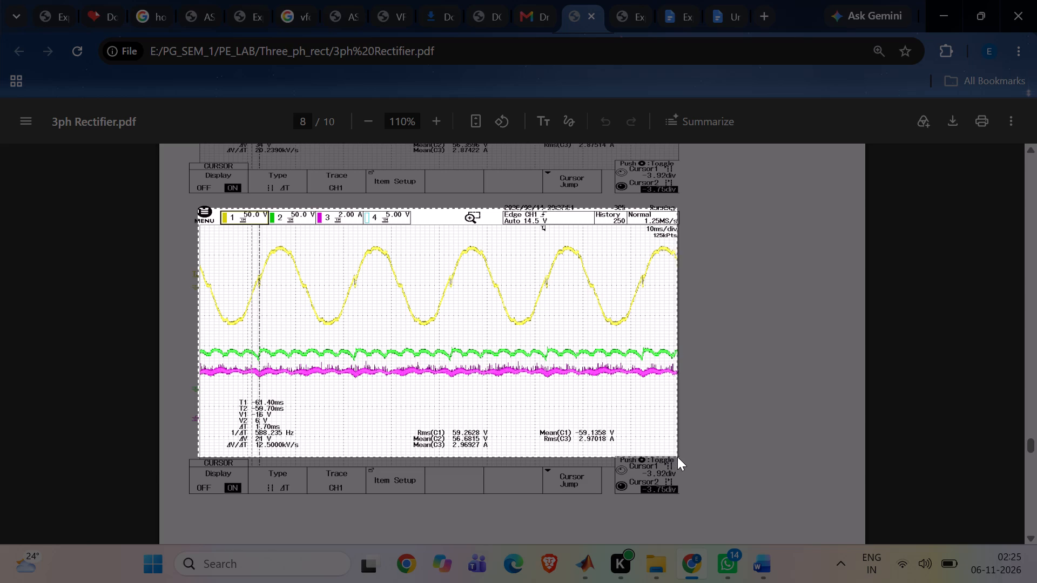
drag(677, 457, 678, 458)
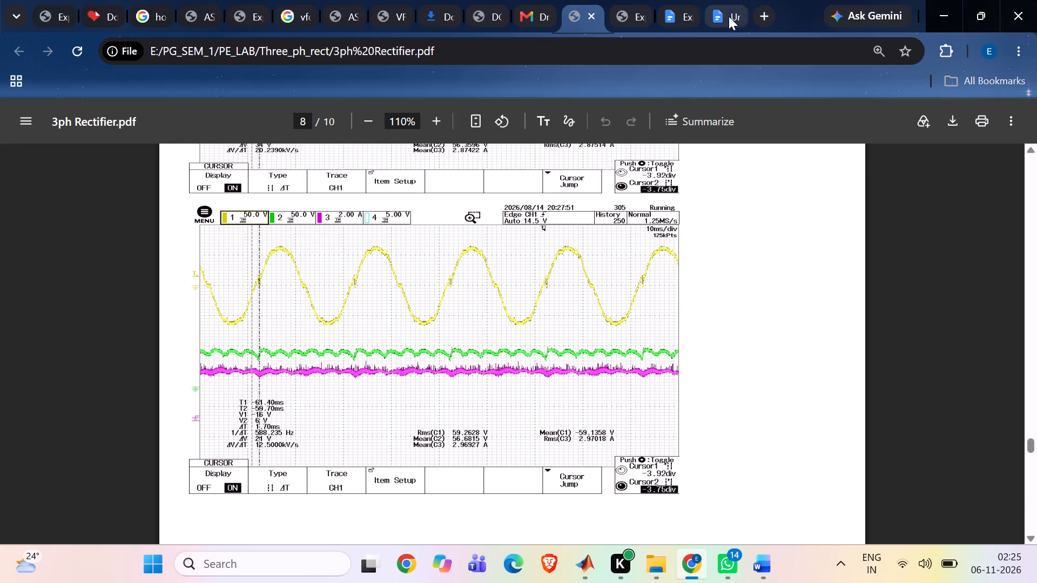
click(729, 16)
click(619, 459)
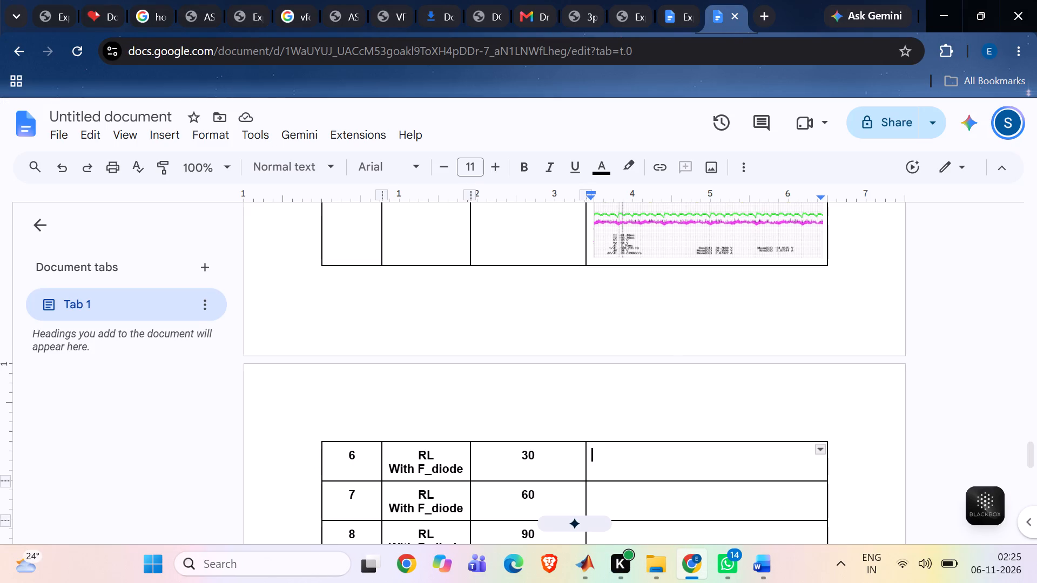
key(ctrl+v)
Snip the first waveform on page 9 of 3ph Rectifier.pdf and paste it into row 7 (RL With F_diode, 60) of the Semi-Controlled Rectifier table.
scroll(671, 432, down, 1)
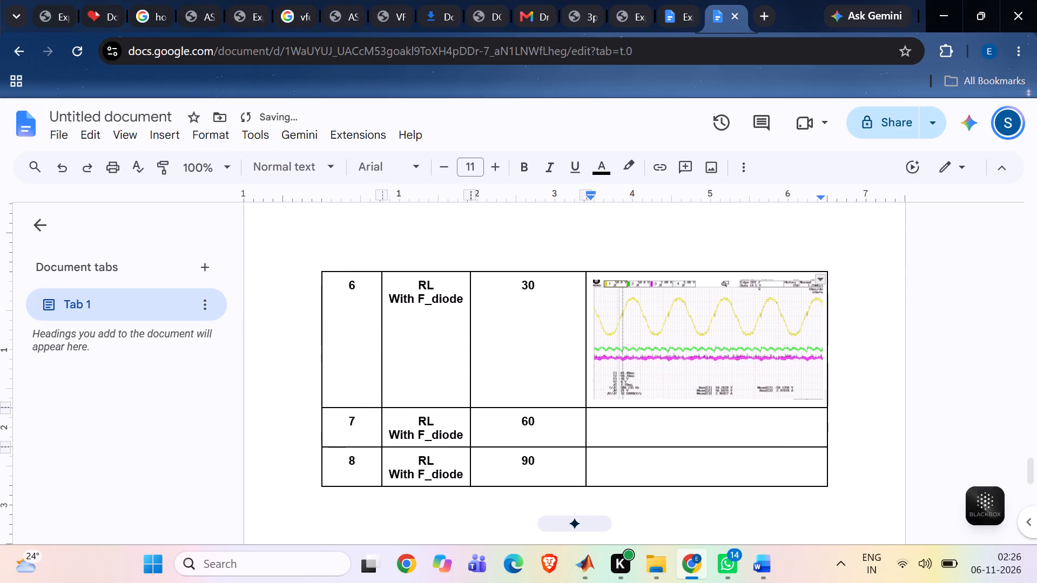
scroll(671, 432, down, 1)
click(671, 432)
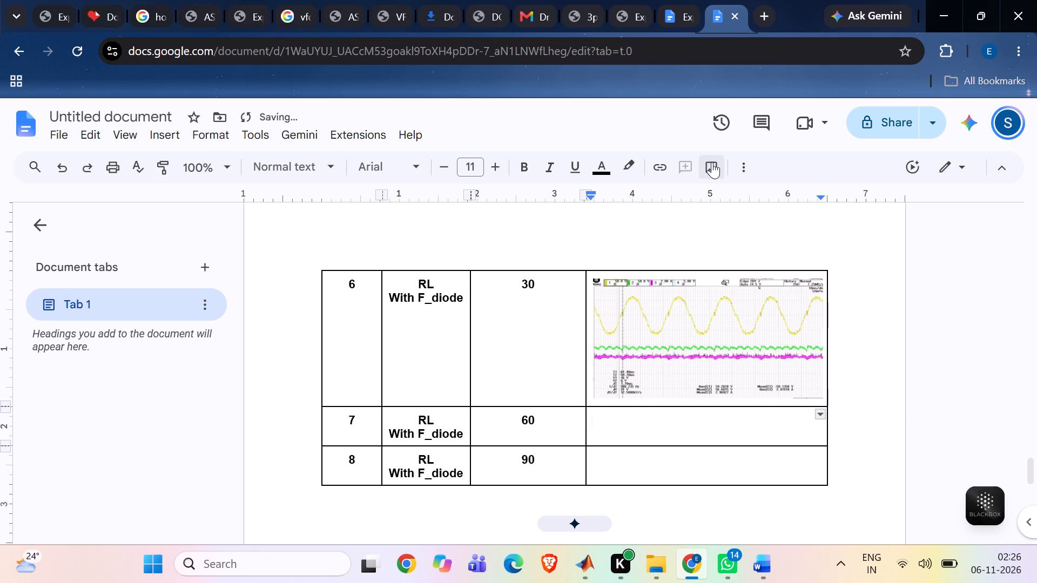
click(712, 162)
click(664, 103)
click(584, 17)
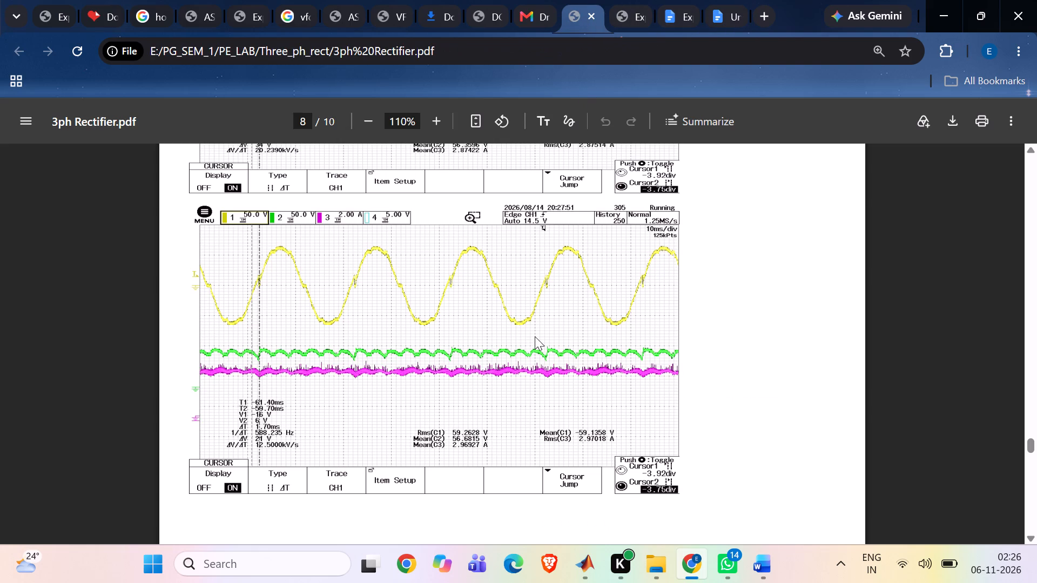
scroll(535, 336, down, 6)
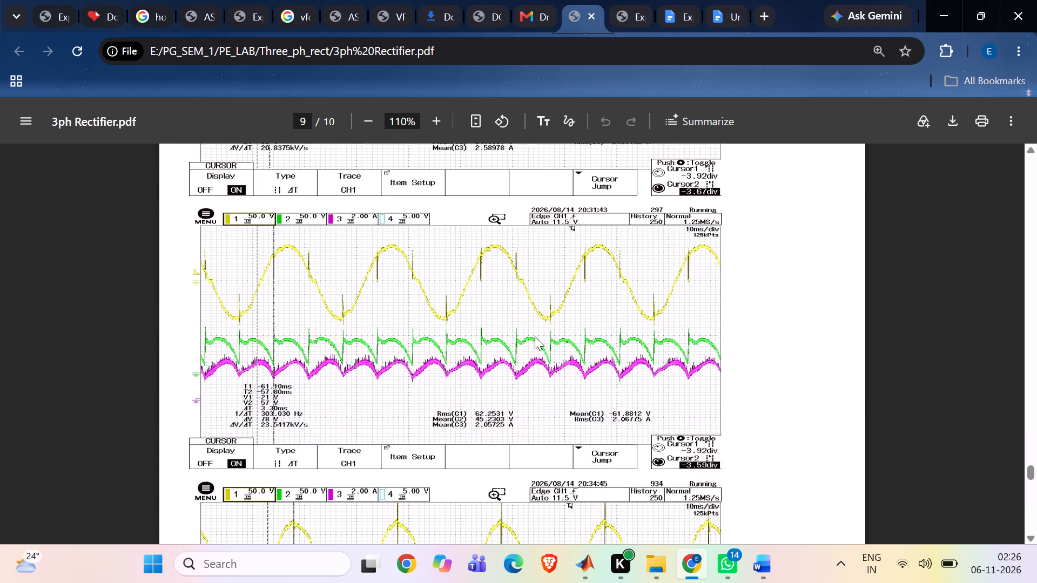
scroll(535, 336, down, 1)
scroll(535, 336, up, 1)
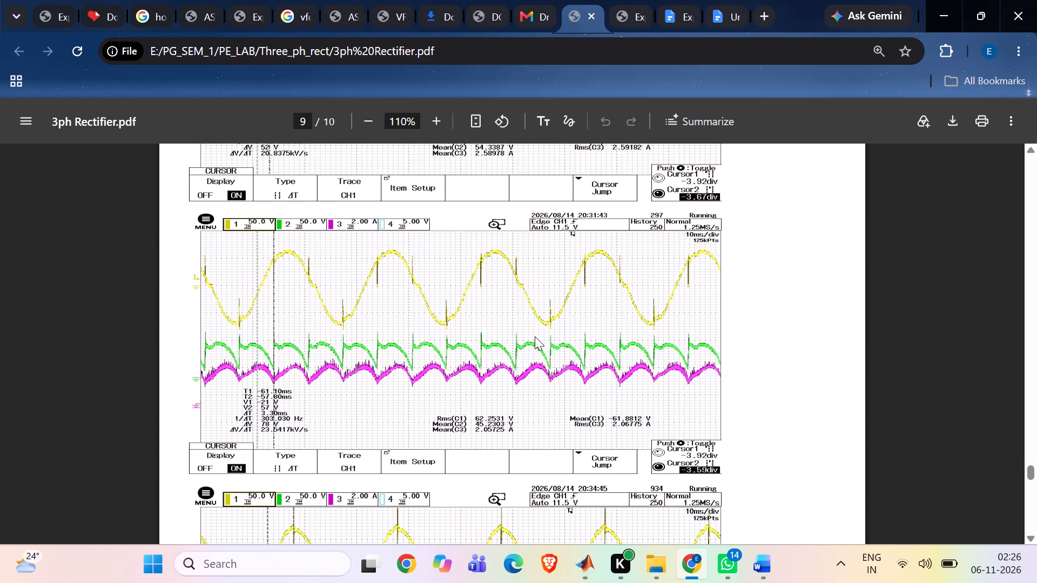
scroll(535, 336, down, 1)
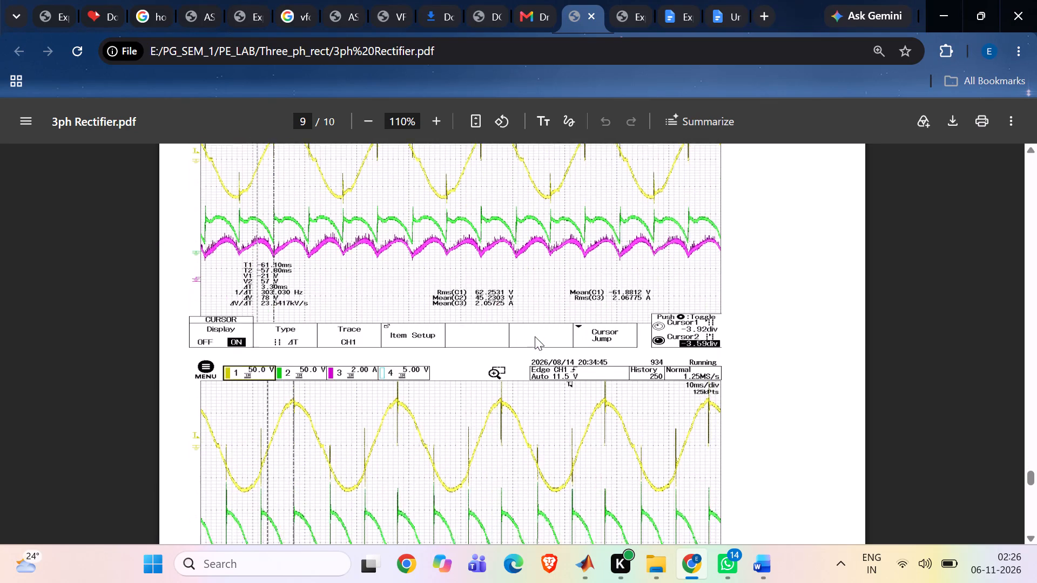
scroll(535, 336, down, 1)
scroll(535, 336, up, 3)
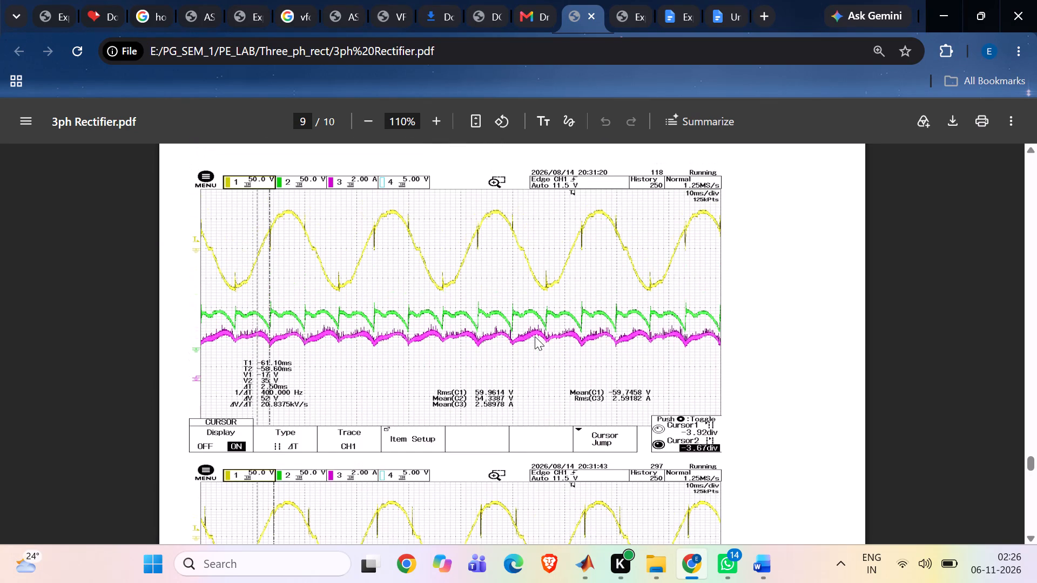
key(Print)
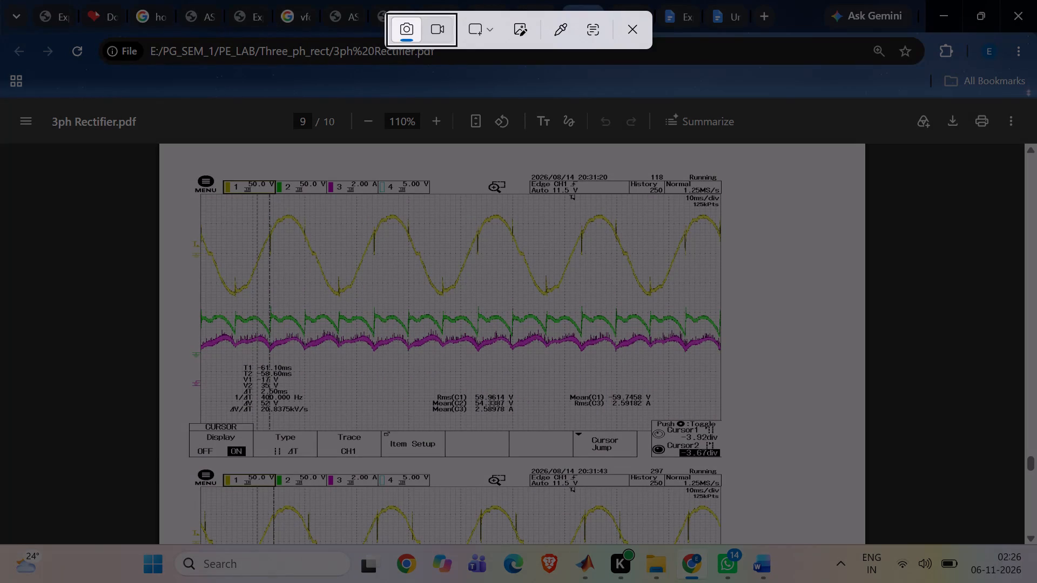
drag(200, 178, 406, 419)
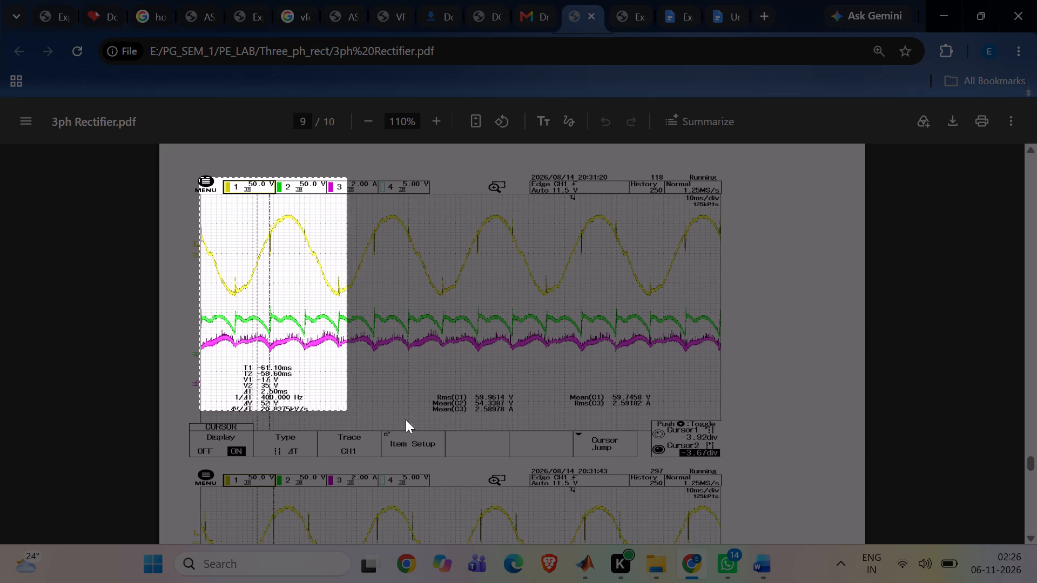
drag(406, 419, 715, 422)
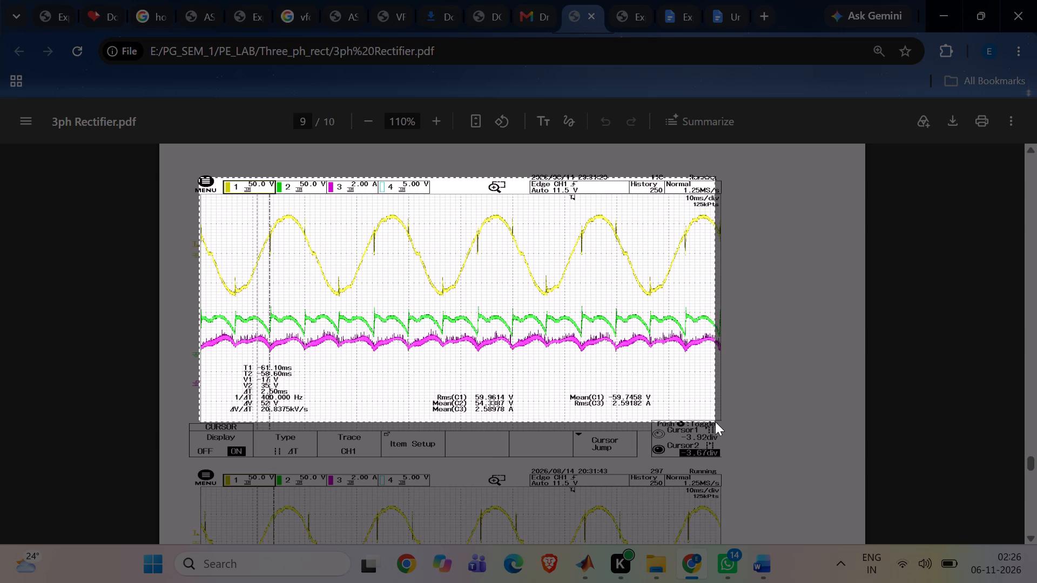
drag(715, 422, 719, 422)
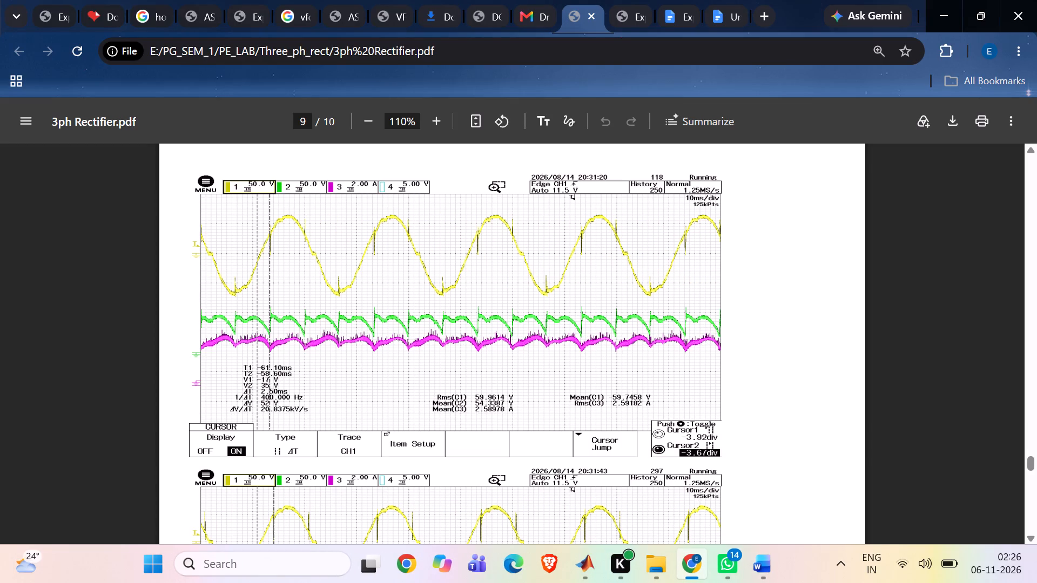
click(727, 13)
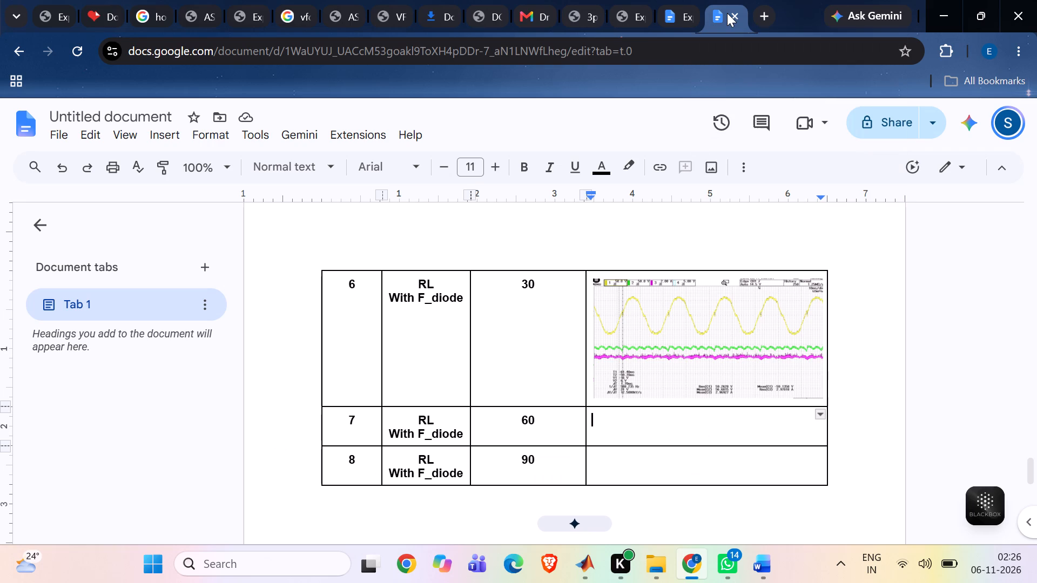
click(625, 424)
key(ctrl+v)
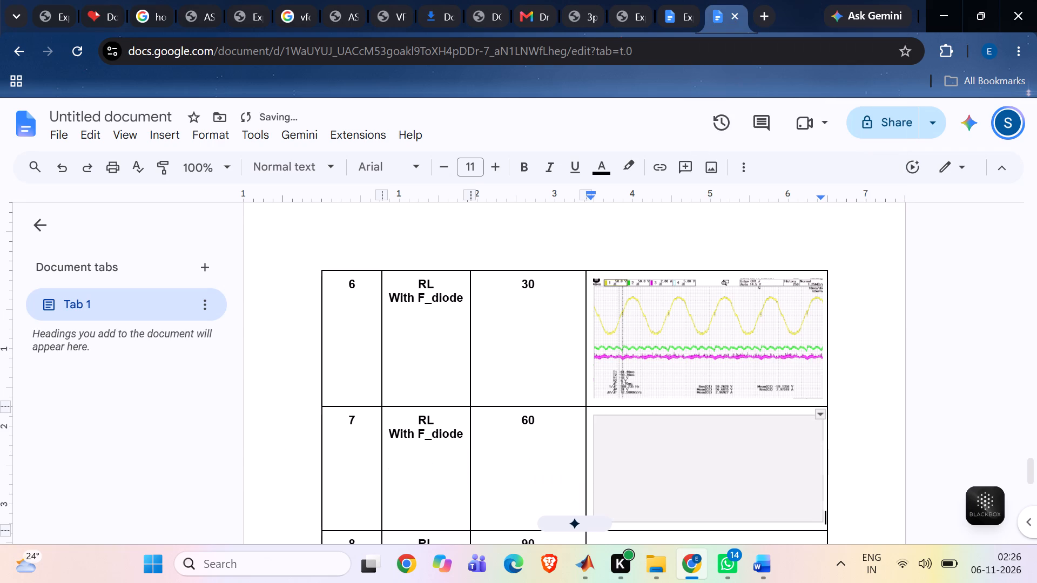
Snip the last waveform on page 9 of 3ph Rectifier.pdf and paste it into row 8 (RL With F_diode, 90) of the Semi-Controlled Rectifier table.
scroll(643, 421, down, 2)
click(634, 379)
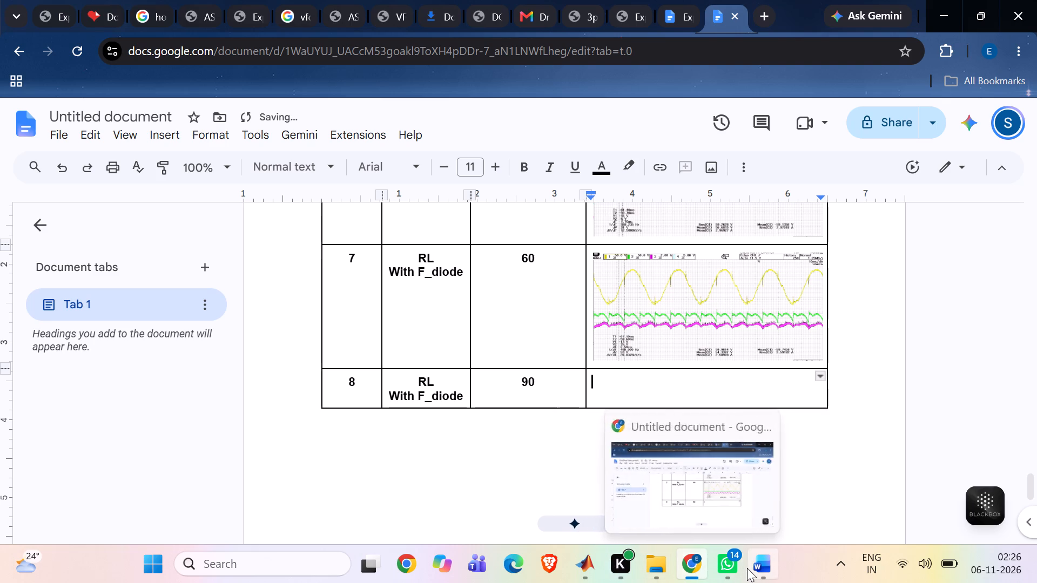
click(589, 23)
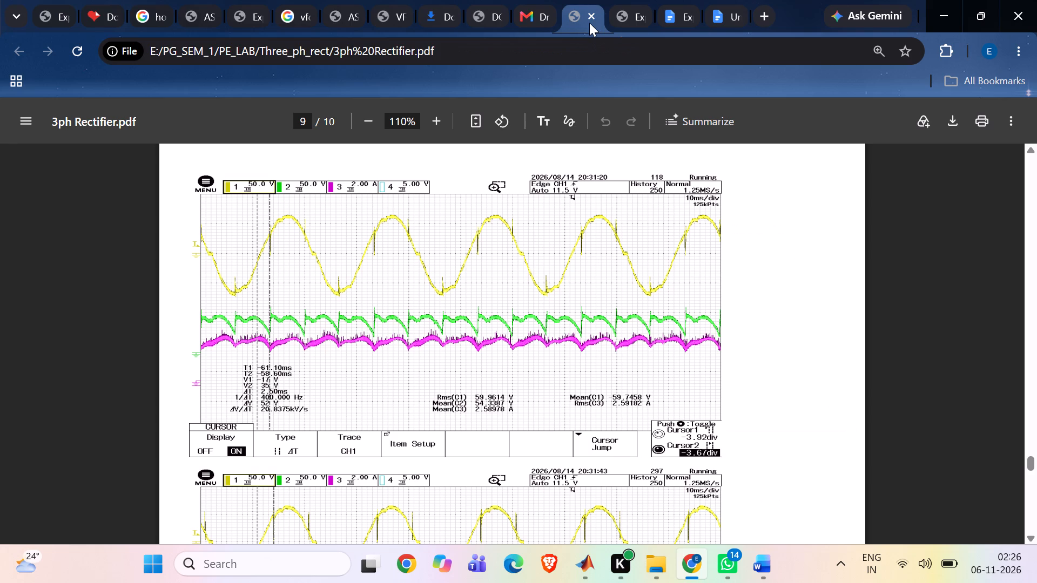
scroll(460, 334, down, 4)
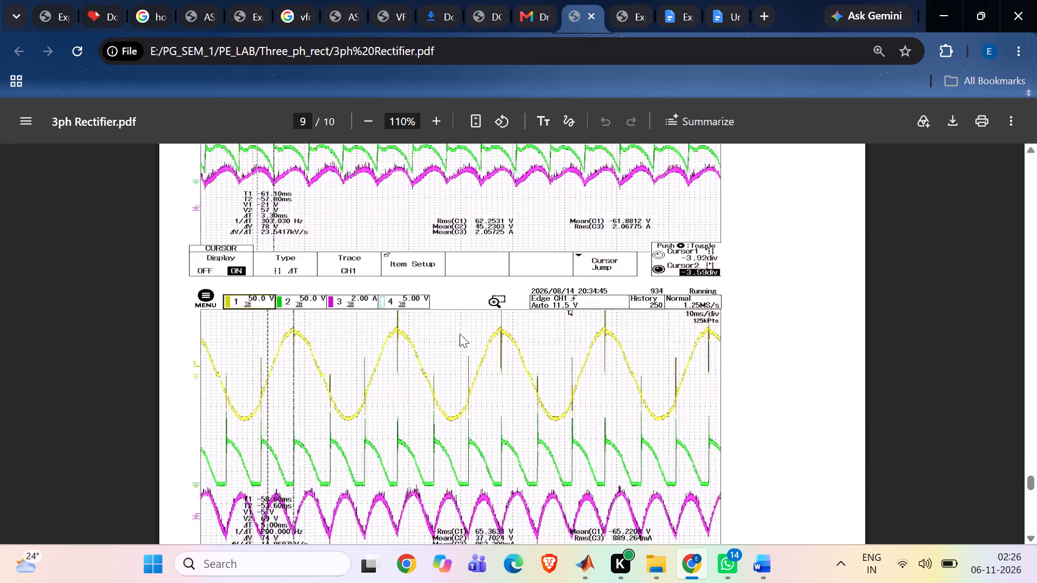
scroll(460, 334, down, 2)
scroll(460, 334, up, 1)
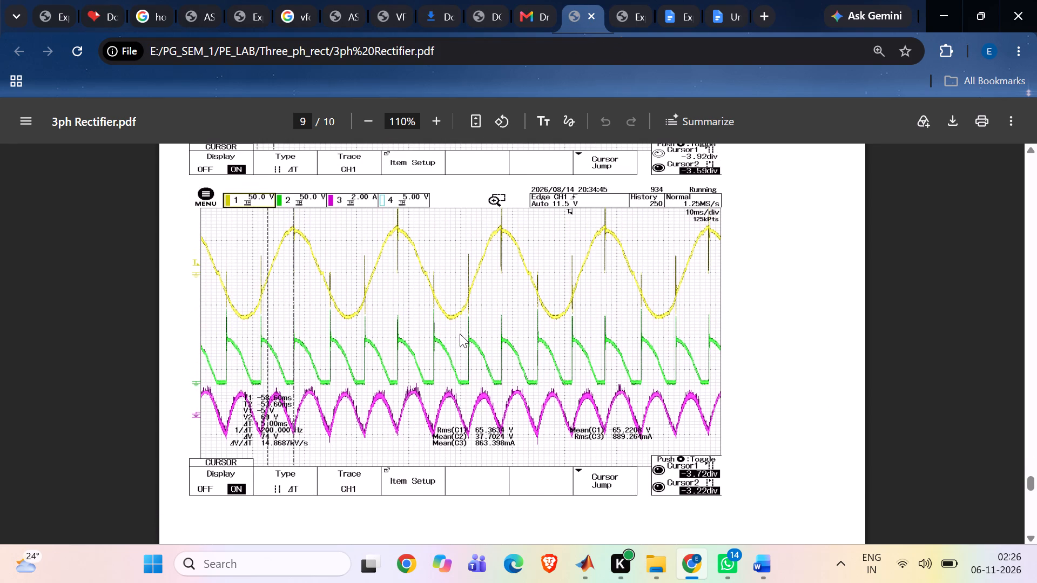
key(Print)
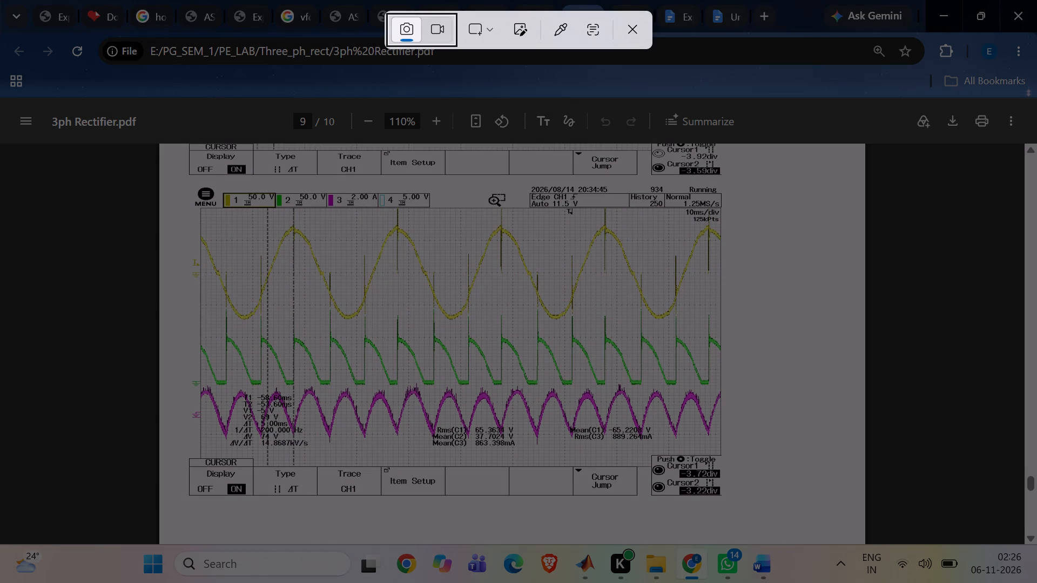
drag(200, 192, 580, 435)
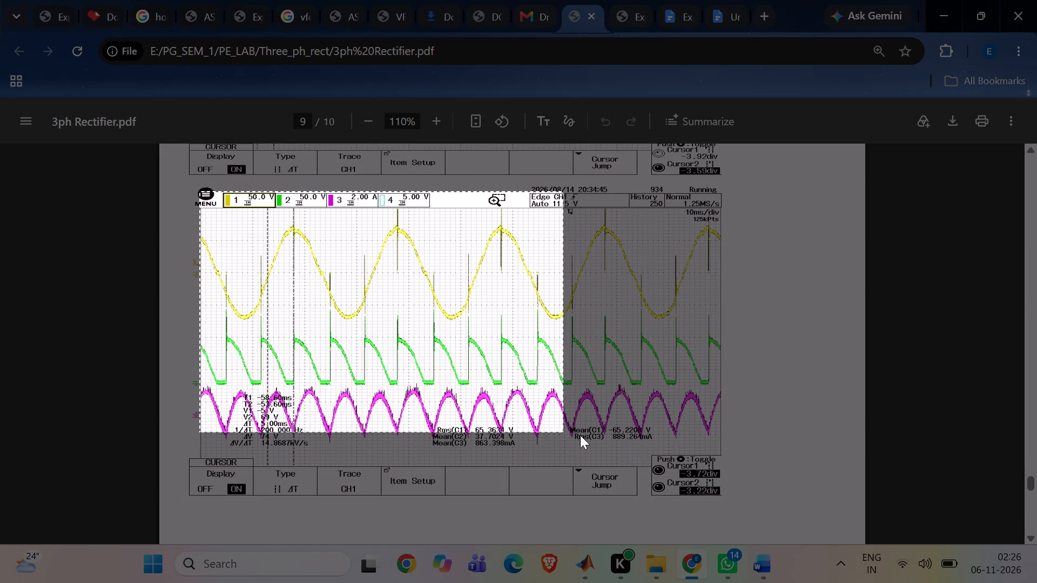
drag(580, 435, 708, 456)
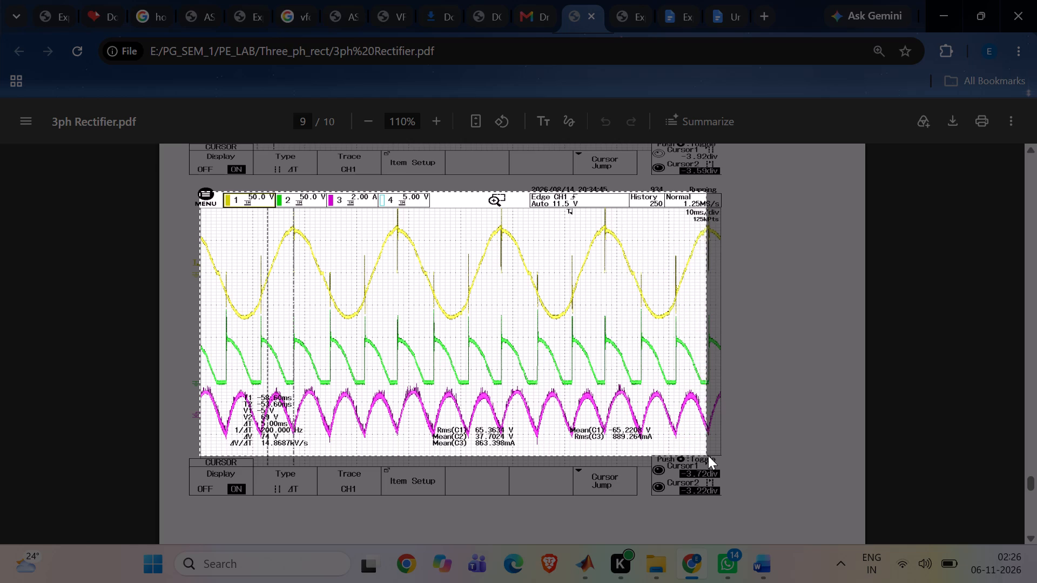
drag(708, 456, 719, 456)
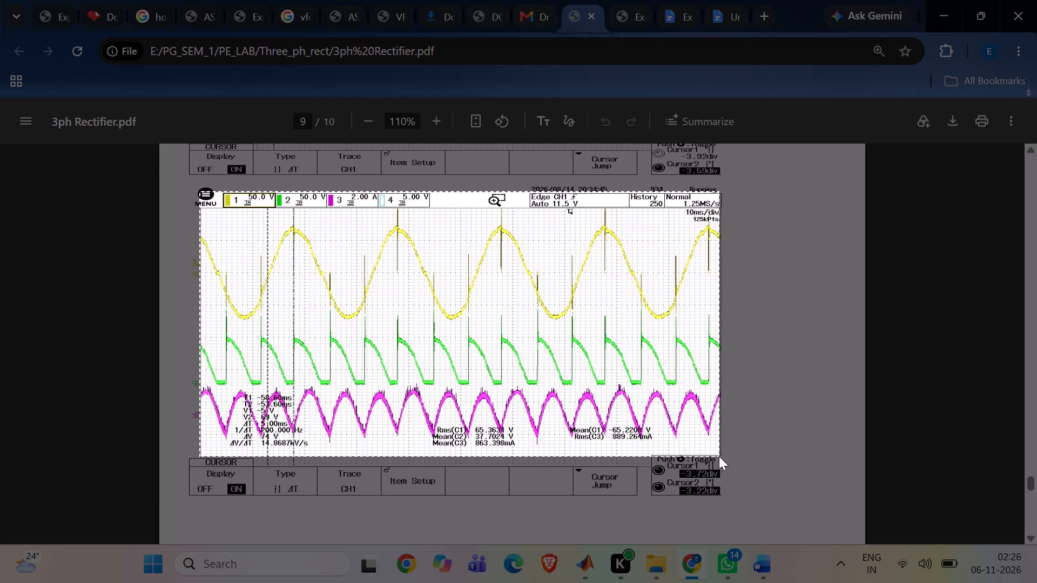
drag(719, 456, 719, 456)
click(715, 25)
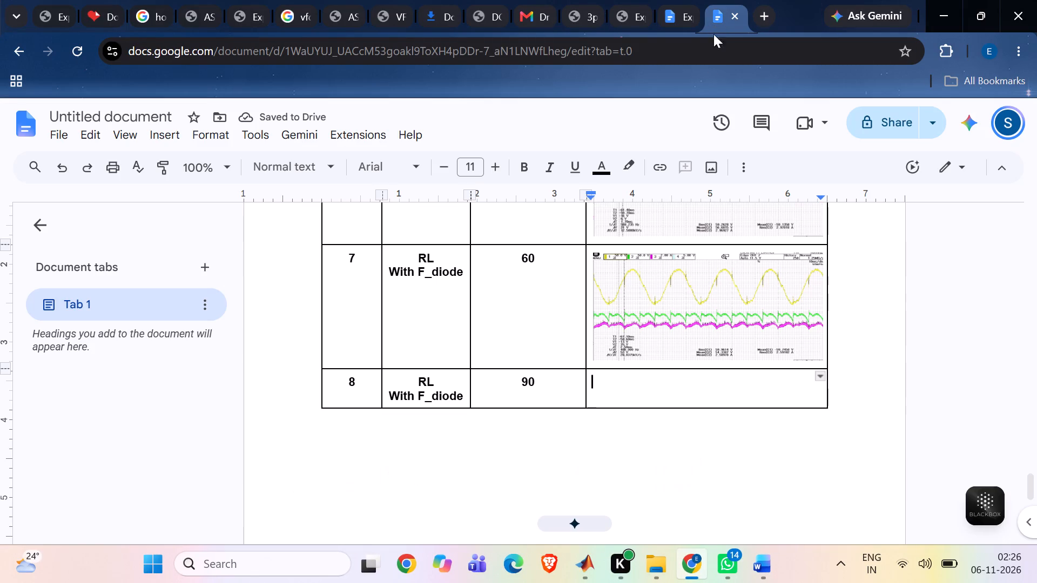
click(649, 383)
key(ctrl+v)
Review the document from the Three Phase Rectifier title through the fully controlled and semi-controlled waveform tables.
scroll(649, 383, up, 6)
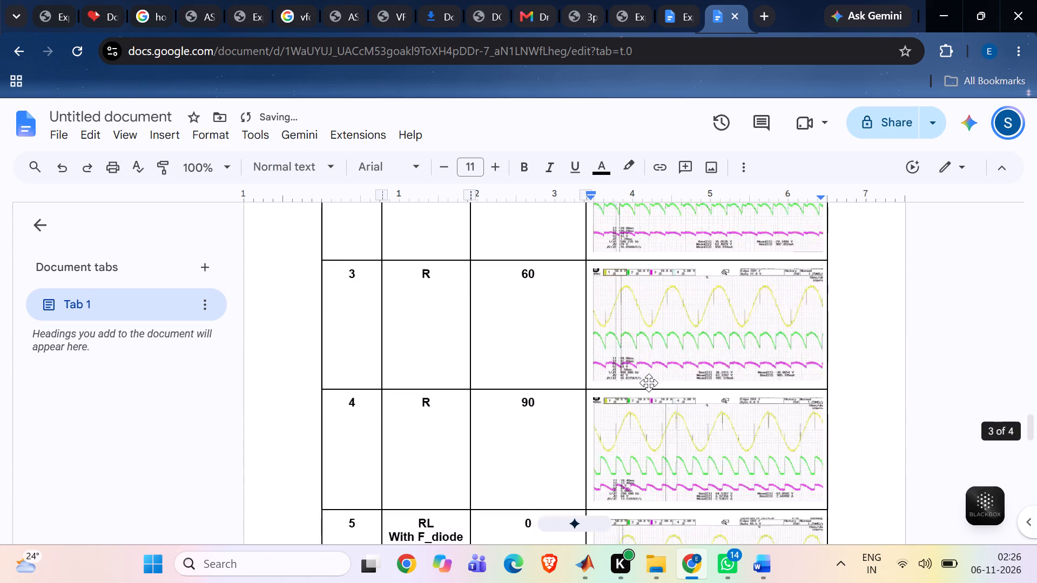
scroll(649, 383, up, 10)
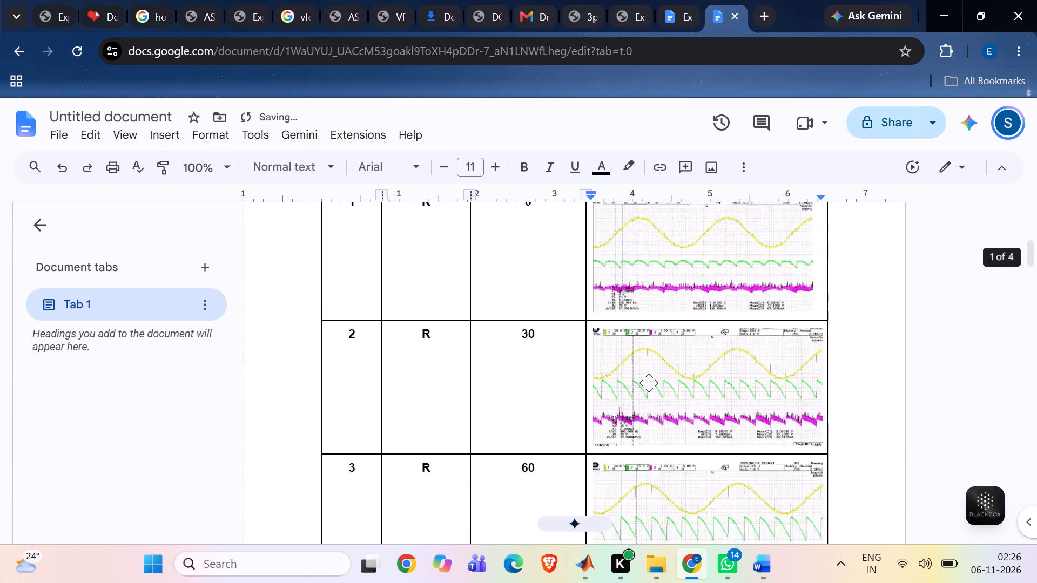
scroll(649, 383, up, 2)
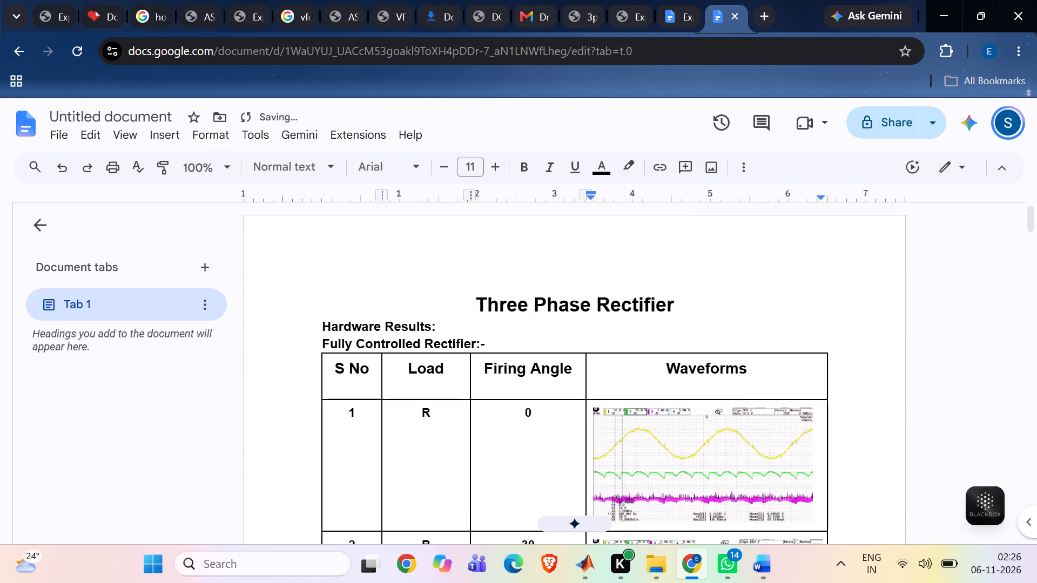
click(622, 294)
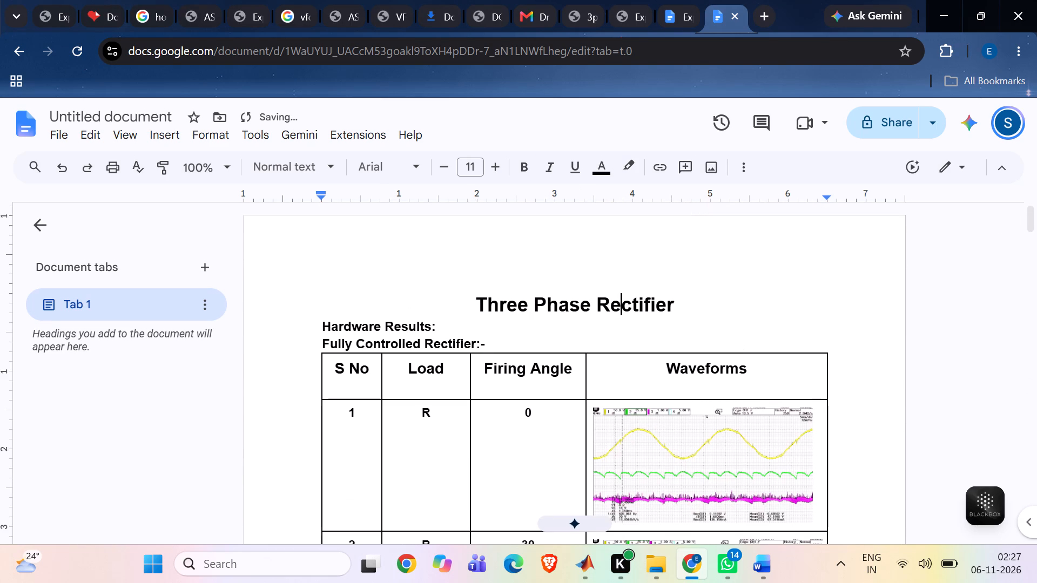
scroll(622, 294, down, 1)
click(716, 292)
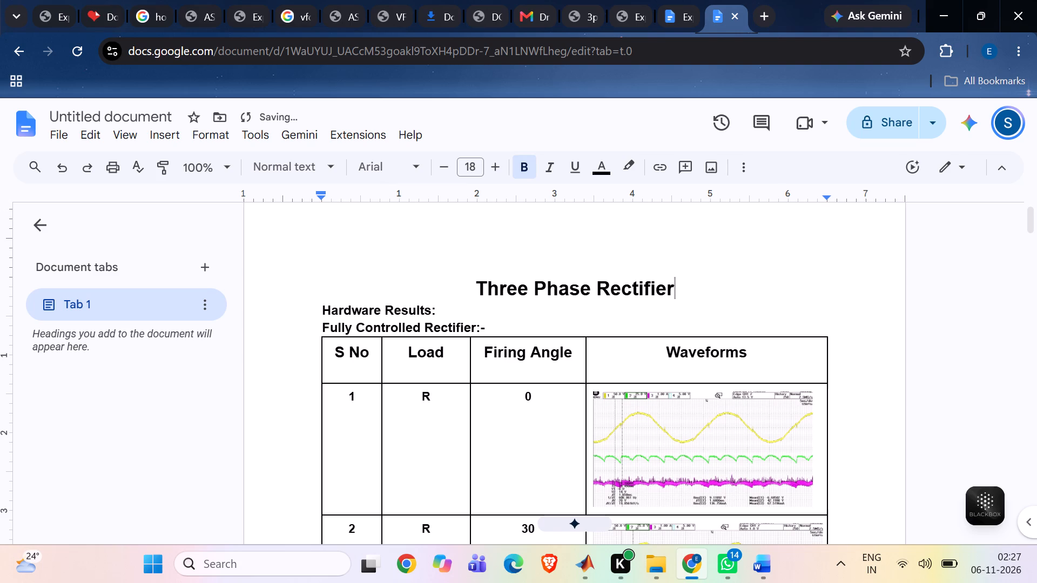
scroll(716, 292, down, 9)
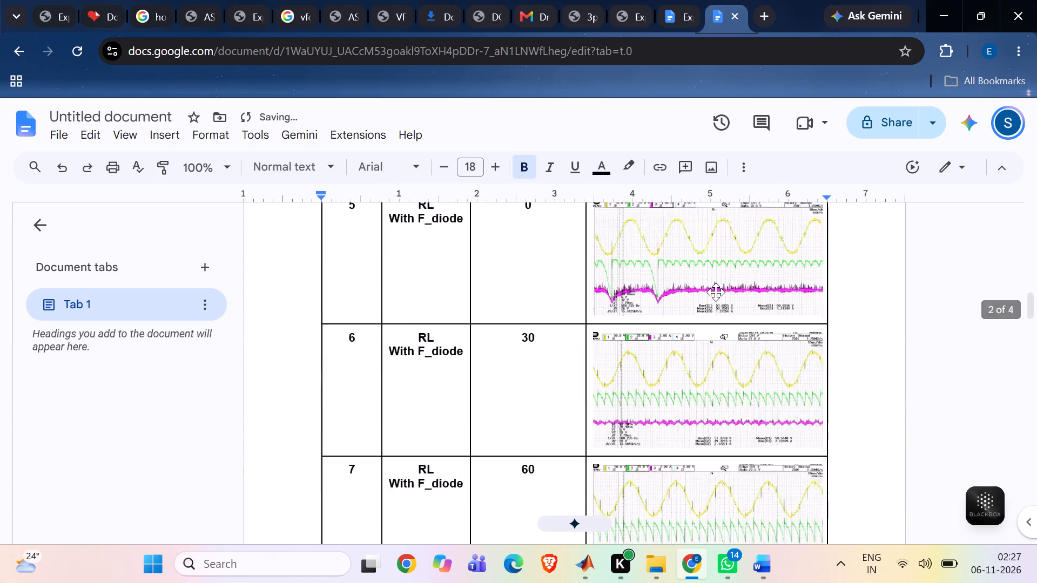
scroll(716, 292, down, 2)
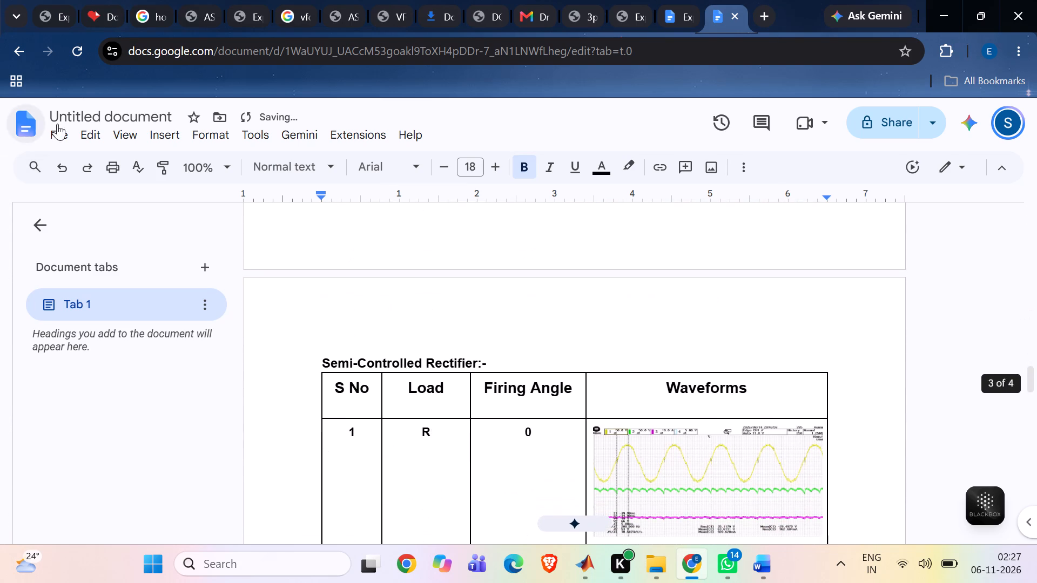
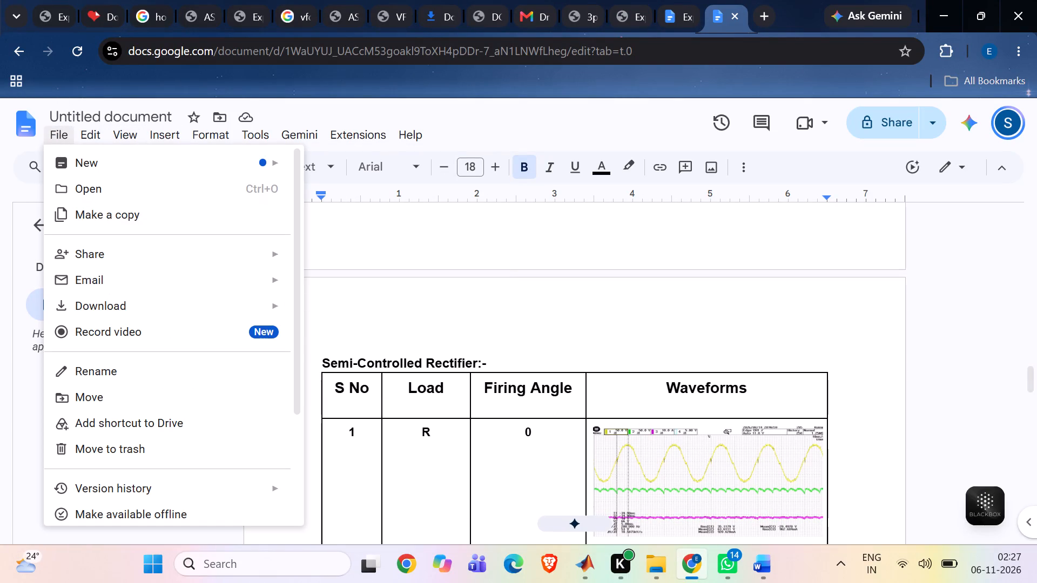
Rename the untitled document as Three Phase Rectifier_Hardware.
click(358, 239)
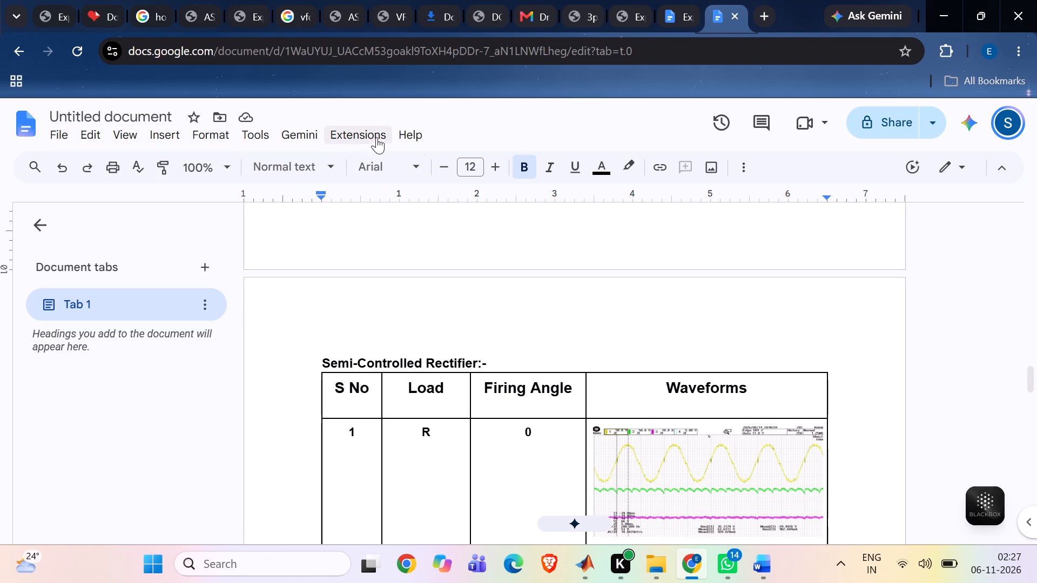
click(147, 111)
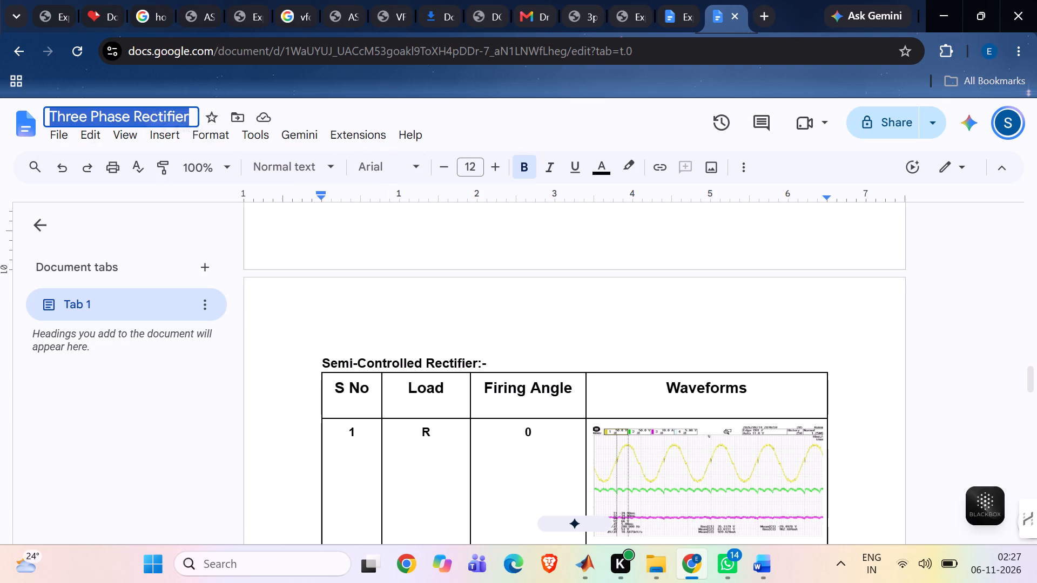
click(300, 224)
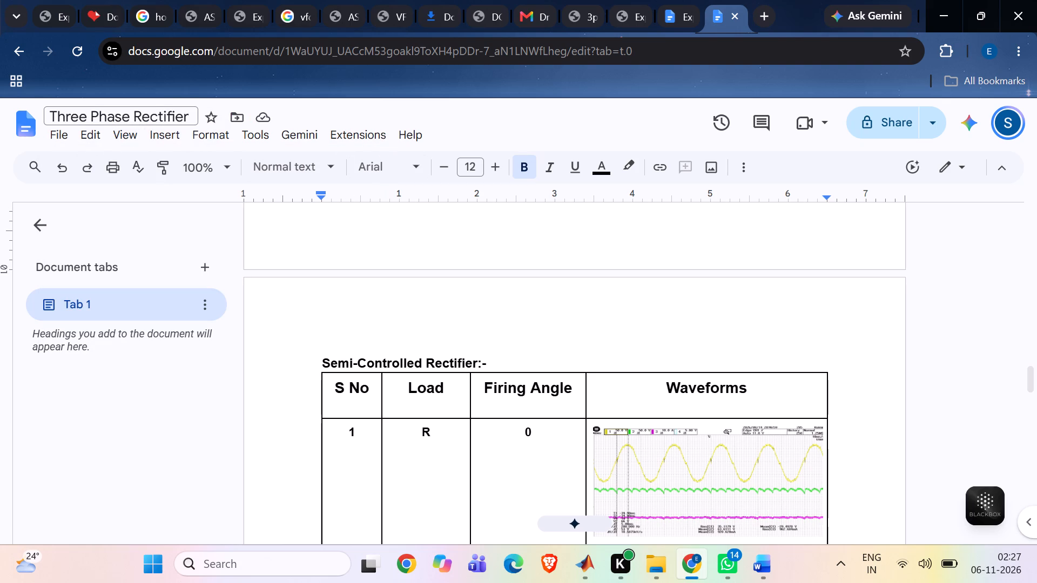
click(181, 112)
key(Right)
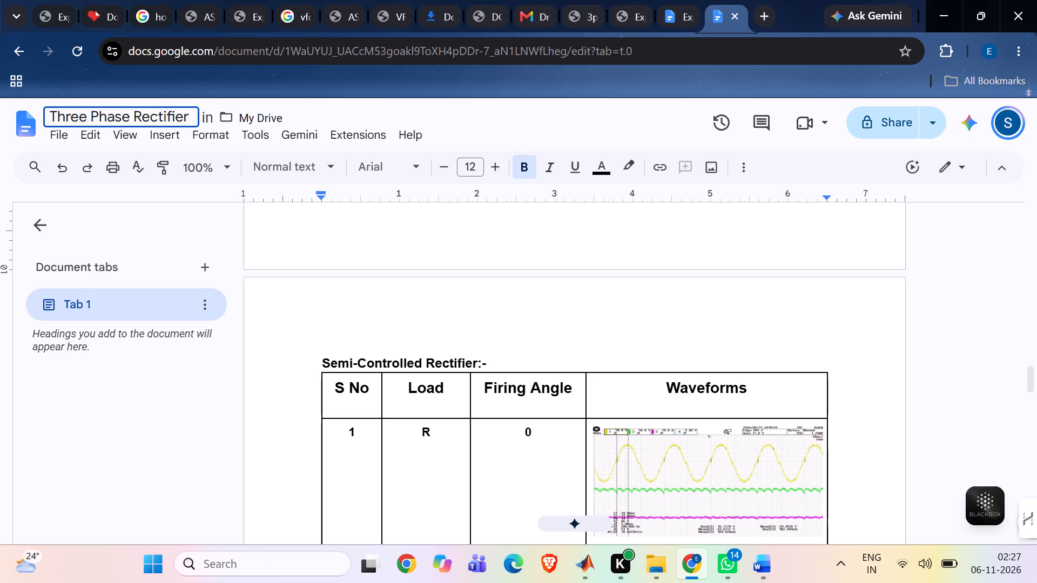
key(shift+underscore)
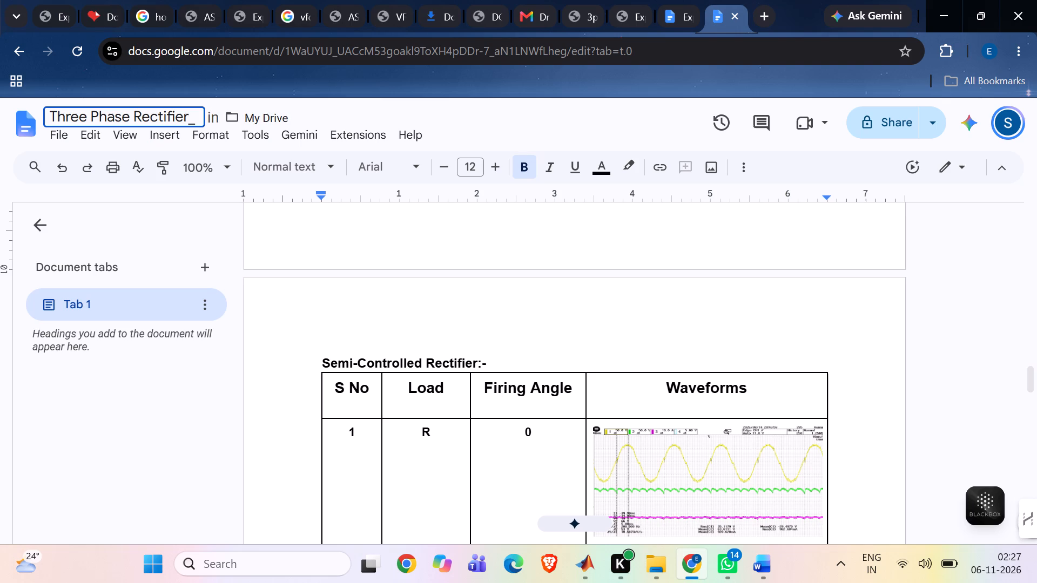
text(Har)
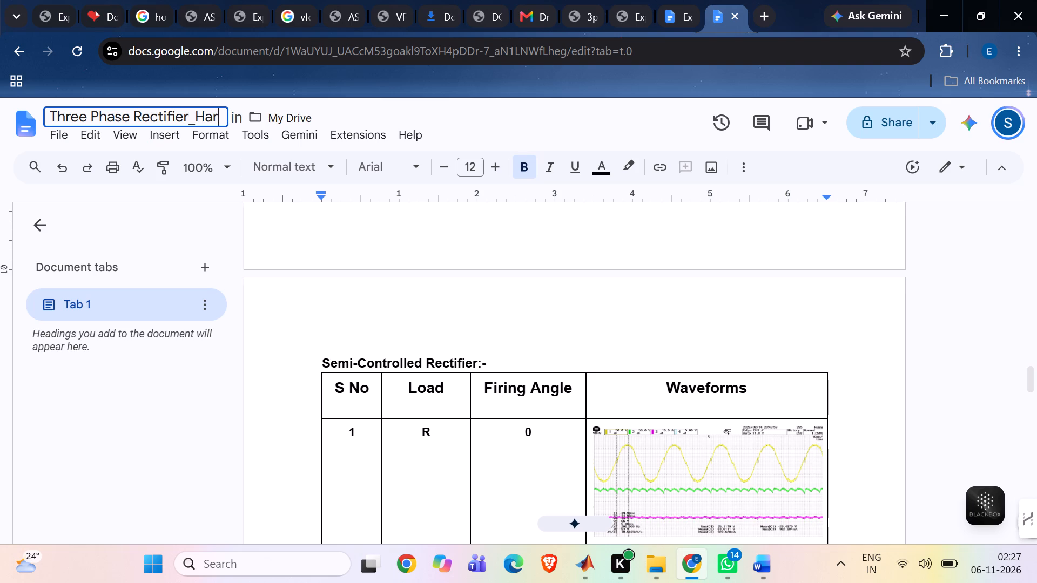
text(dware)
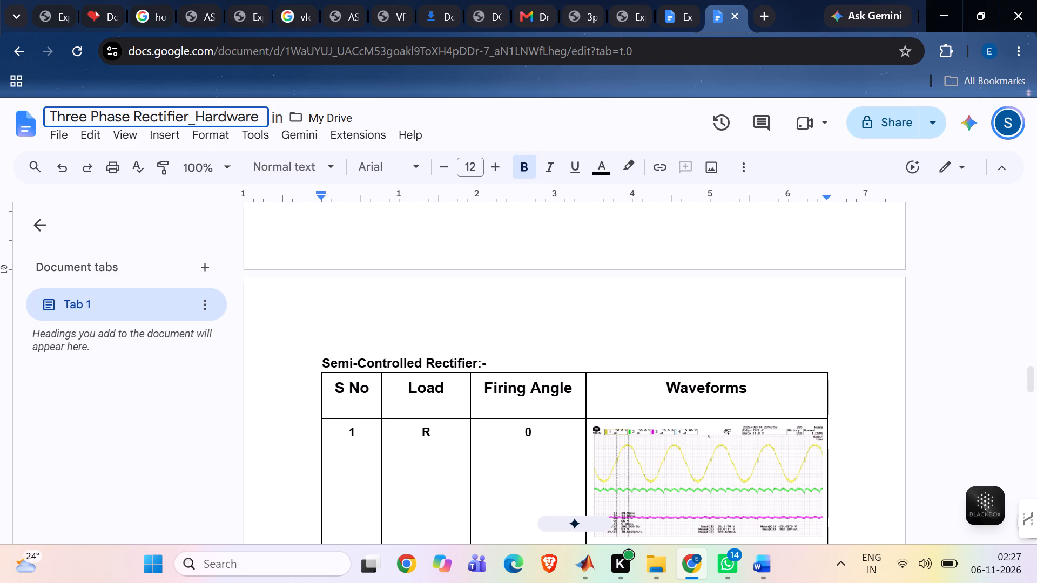
Append -Results to the document name so it reads Three Phase Rectifier_Hardware-Results.
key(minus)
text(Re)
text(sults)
click(288, 220)
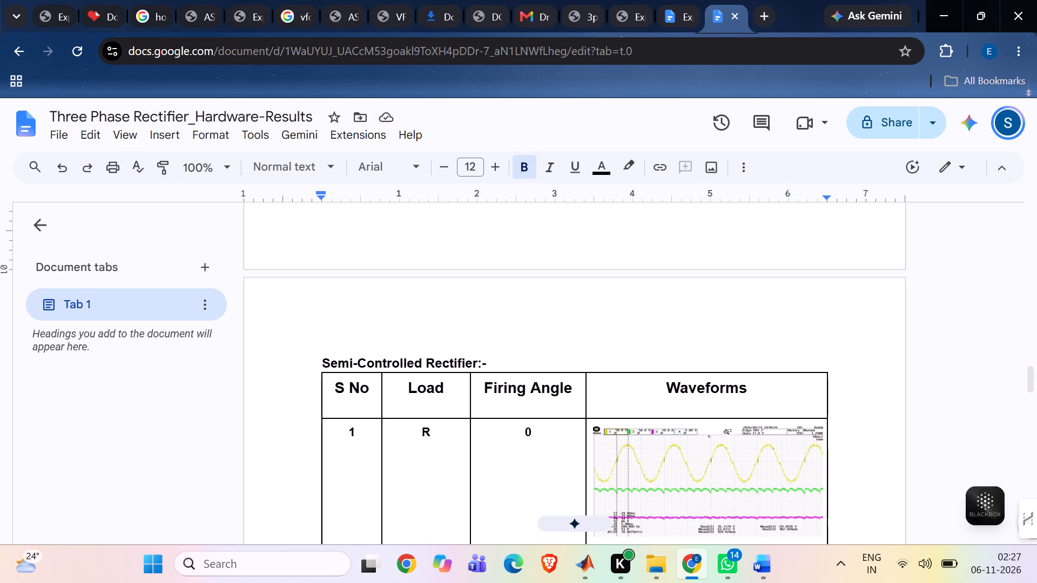
Download the Three Phase Rectifier_Hardware-Results document as a PDF Document (.pdf).
click(66, 139)
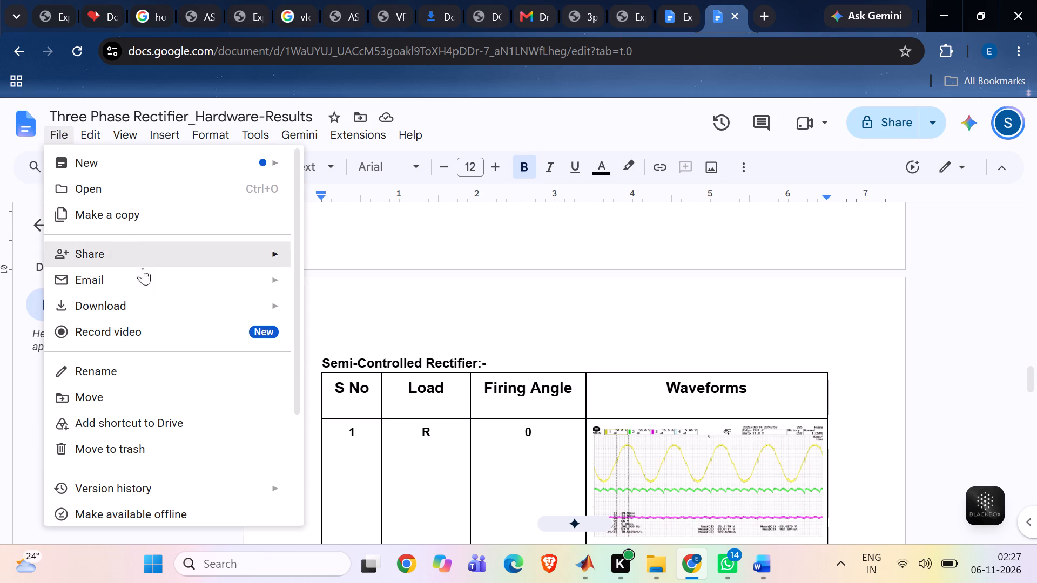
click(151, 299)
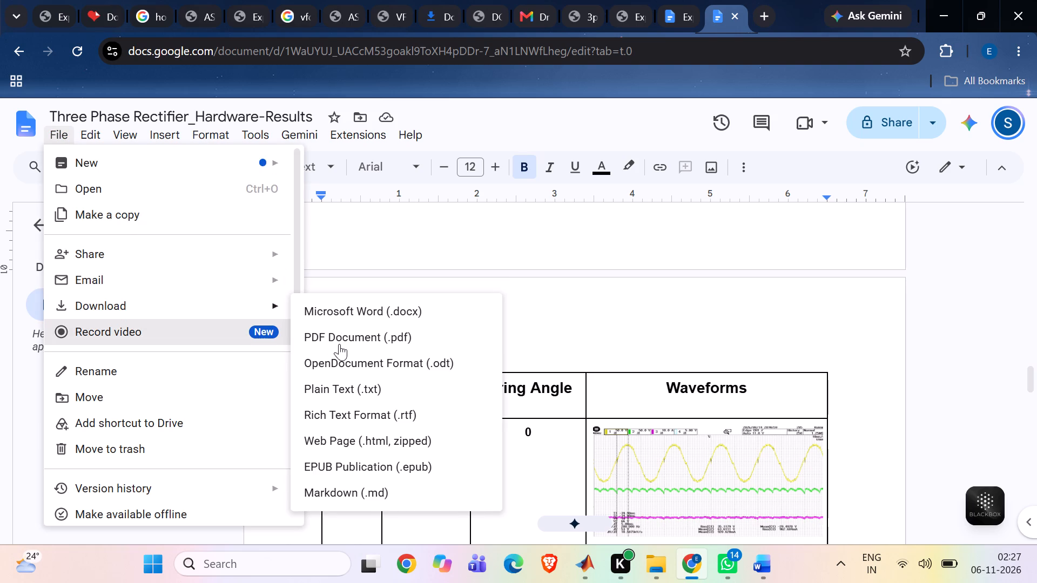
click(339, 344)
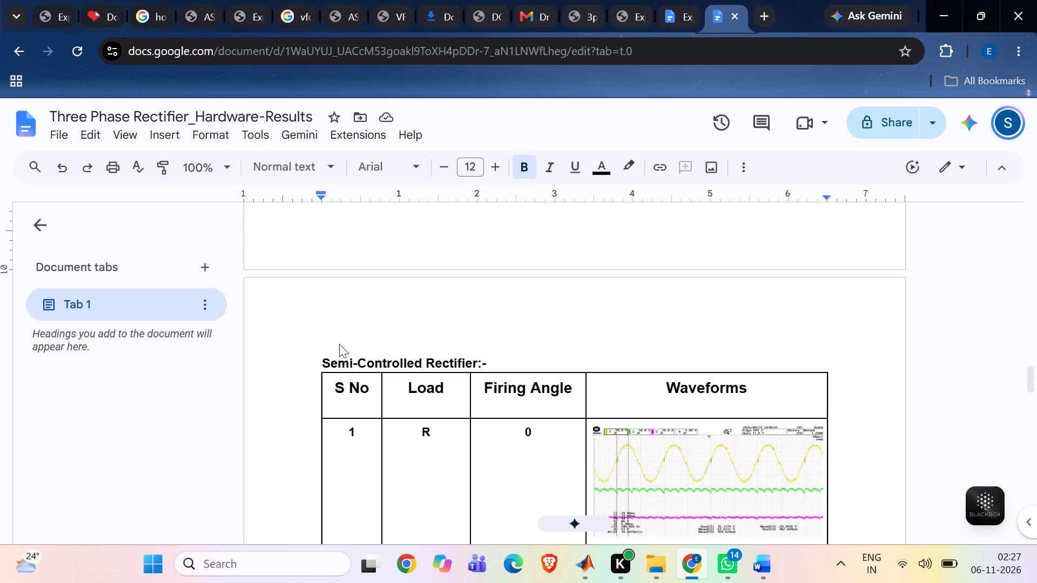
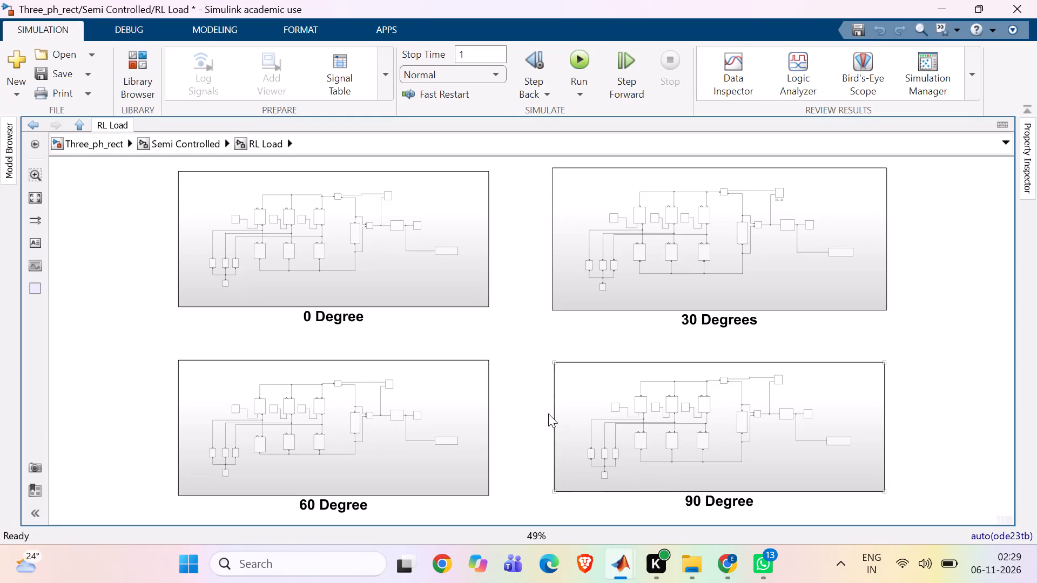
Go up from the RL Load subsystem to the Semi Controlled level of the Three_ph_rect Simulink model.
click(84, 120)
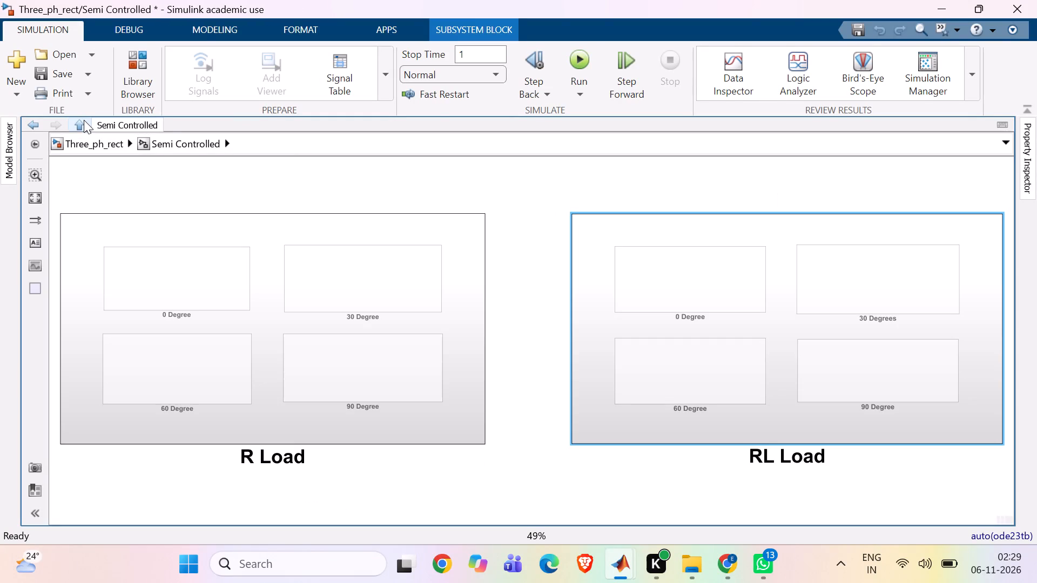
Switch to Chrome to view the Three Phase Rectifier_Hardware-Results document.
click(714, 553)
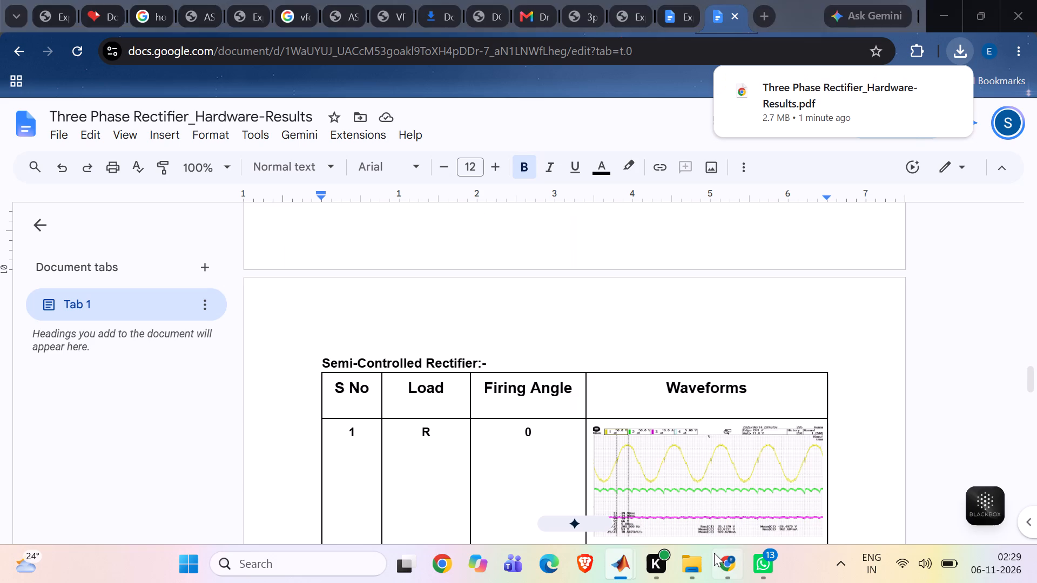
Delete "With F_diode" from the Load cell of row 8 in the Semi-Controlled Rectifier table, leaving only RL.
scroll(543, 342, down, 5)
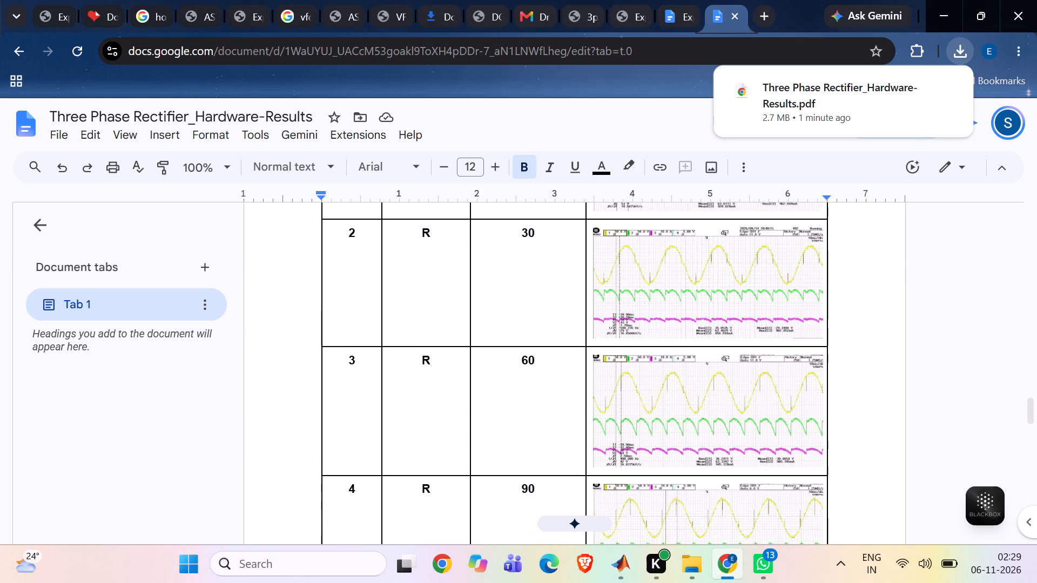
scroll(543, 342, down, 5)
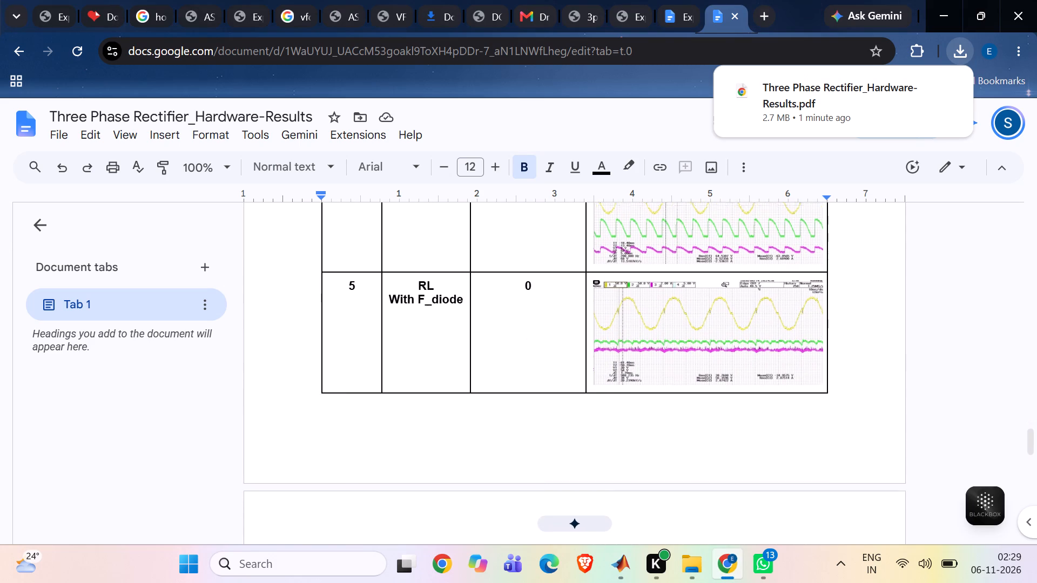
scroll(543, 342, down, 10)
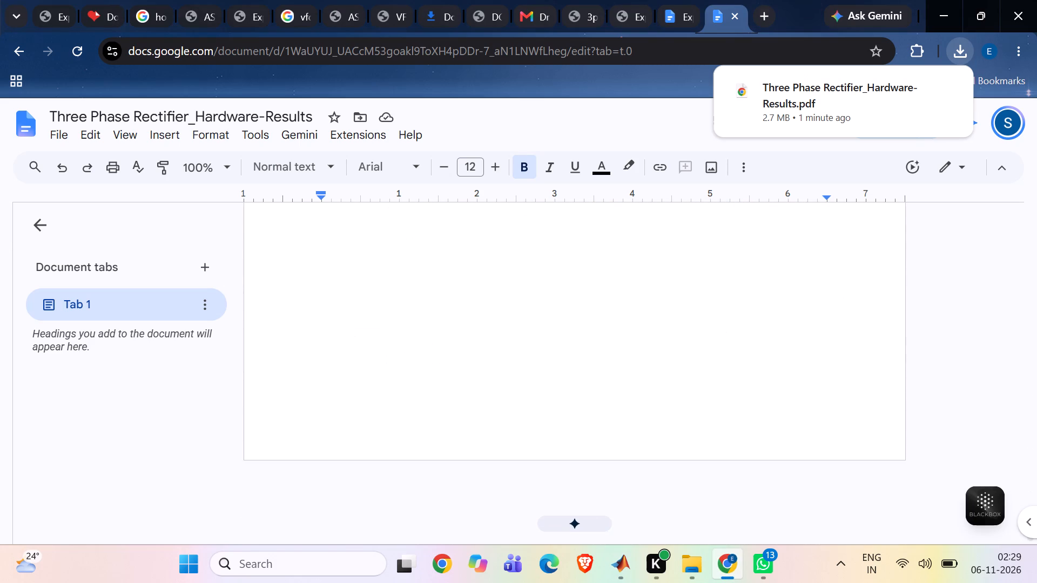
scroll(543, 342, down, 1)
scroll(543, 342, up, 5)
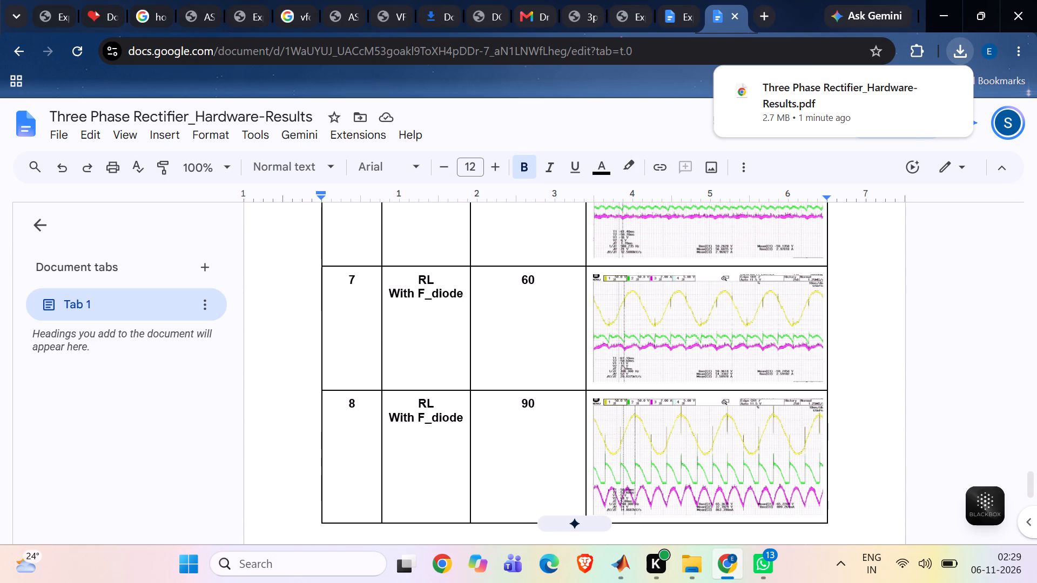
click(463, 424)
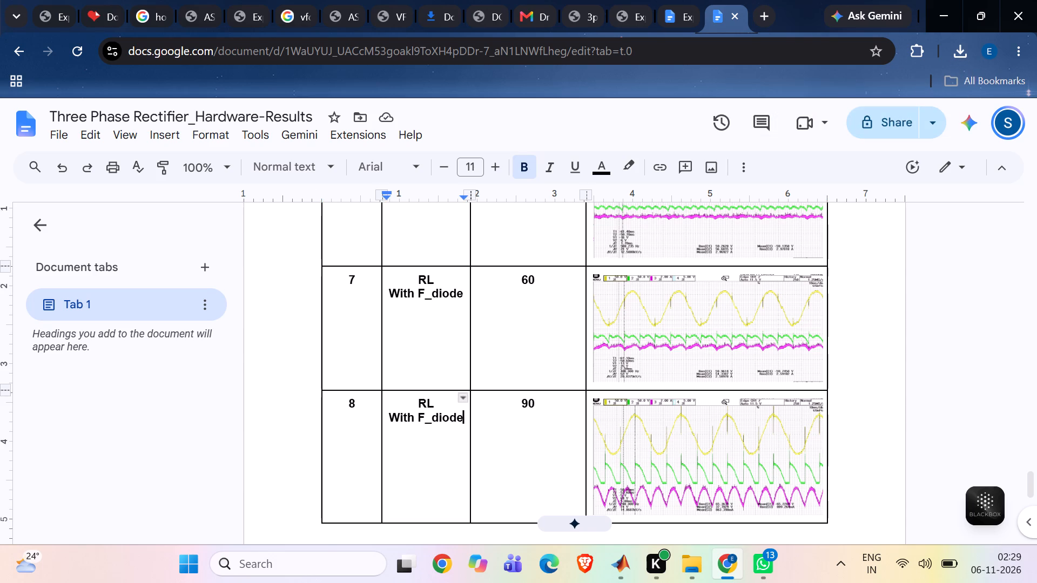
key(BackSpace)
key(BackSpace)
key(BackSpace)
key(BackSpace)
key(BackSpace)
key(BackSpace)
key(BackSpace)
key(BackSpace)
key(BackSpace)
key(BackSpace)
key(BackSpace)
key(BackSpace)
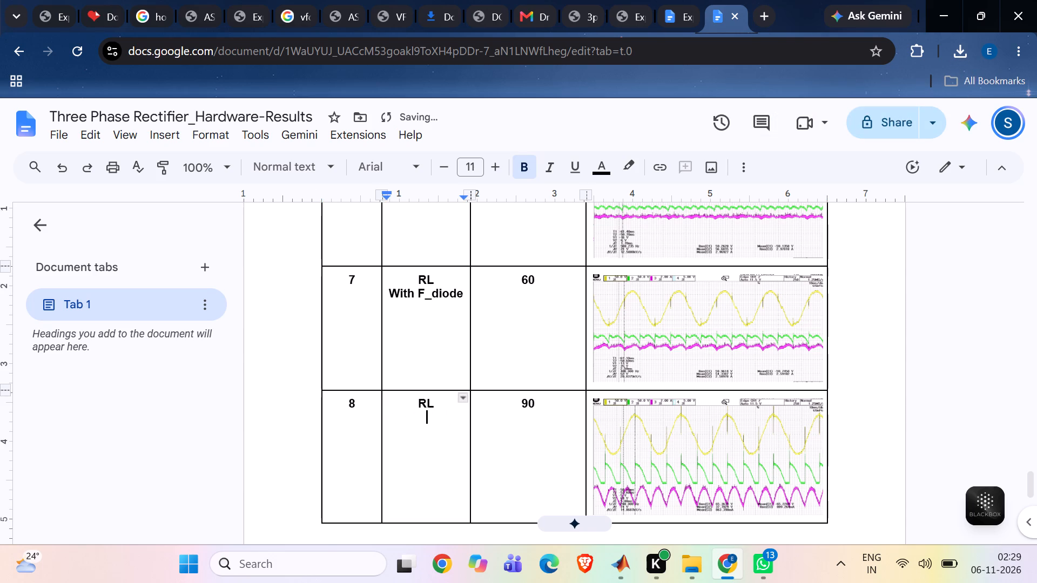
Delete "With F_diode" from the Load cell of row 7 in the Semi-Controlled Rectifier table, leaving only RL.
click(462, 294)
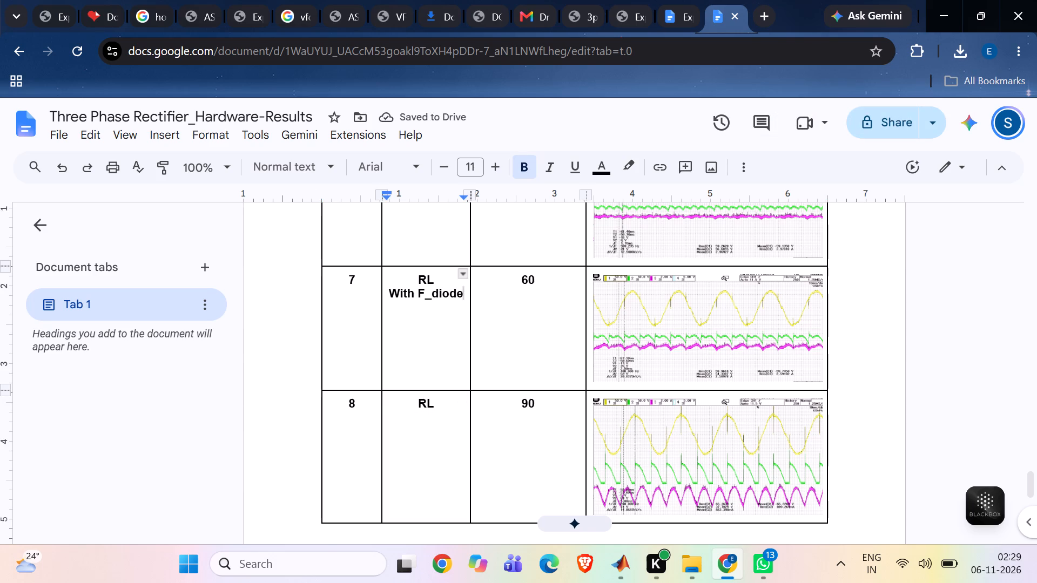
key(BackSpace)
key(BackSpace)
key(BackSpace)
key(BackSpace)
key(BackSpace)
key(BackSpace)
key(BackSpace)
key(BackSpace)
key(BackSpace)
key(BackSpace)
key(BackSpace)
key(BackSpace)
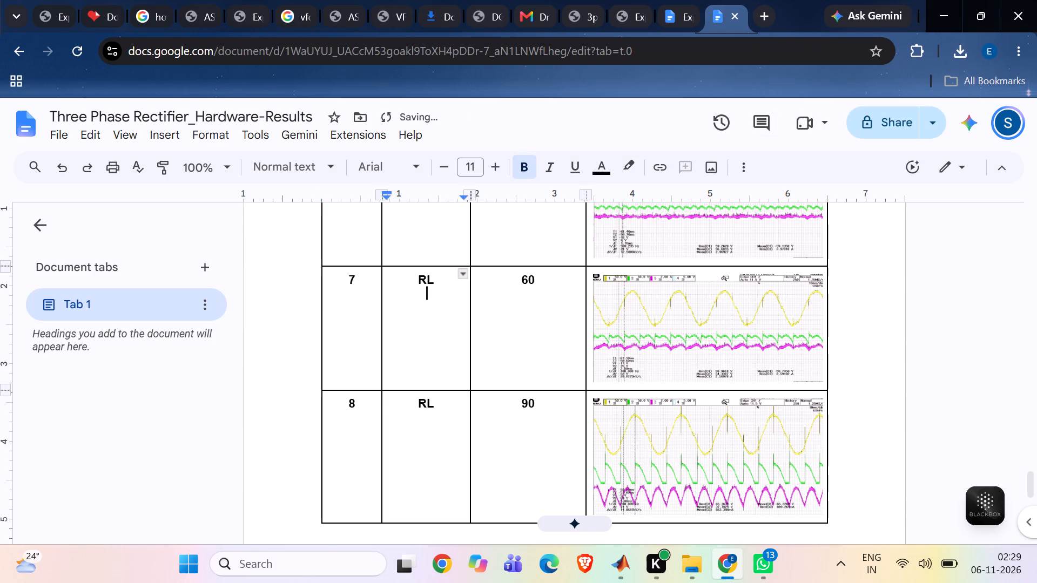
Delete "With F_diode" from the Load cell of row 6 in the Semi-Controlled Rectifier table.
scroll(462, 294, up, 2)
click(463, 294)
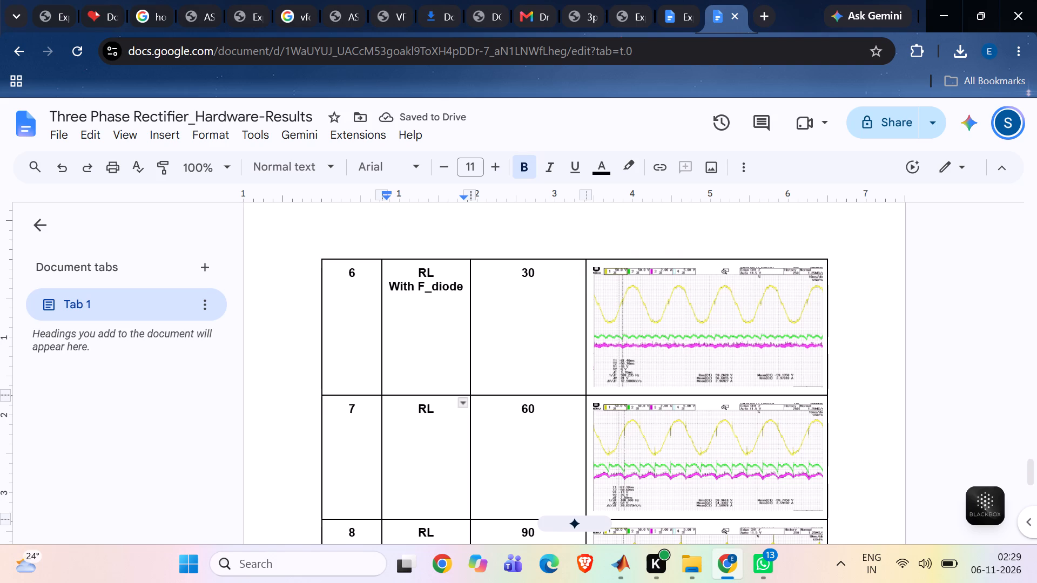
Delete "With F_diode" from the Load cell of row 6 in the Semi-Controlled Rectifier table, leaving only RL.
key(BackSpace)
key(BackSpace)
key(BackSpace)
key(BackSpace)
key(BackSpace)
key(BackSpace)
key(BackSpace)
key(BackSpace)
key(BackSpace)
key(BackSpace)
key(BackSpace)
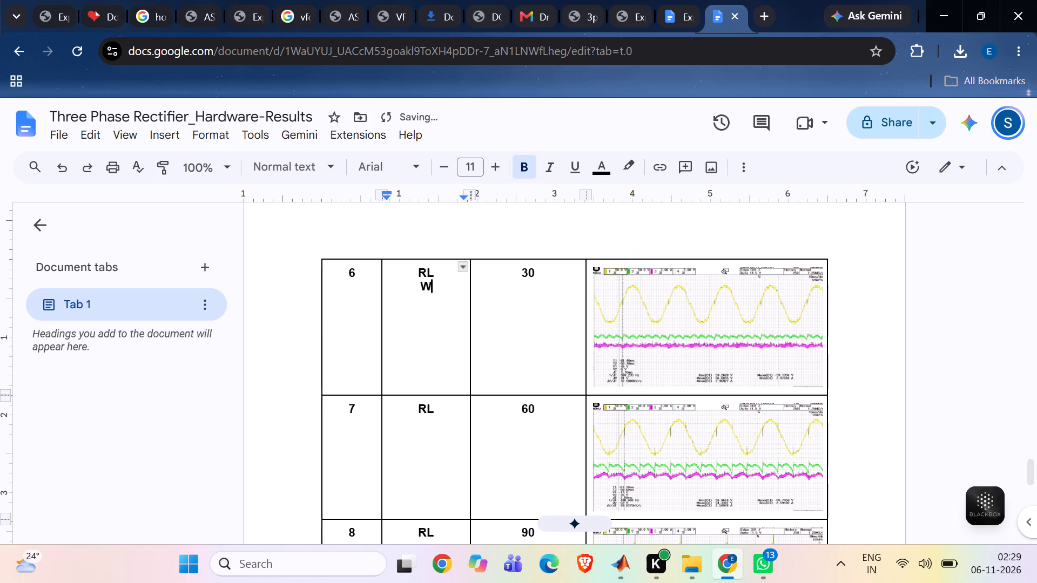
key(BackSpace)
Delete "With F_diode" from the Load cell of row 5 in the Semi-Controlled Rectifier table, leaving only RL.
scroll(463, 294, up, 4)
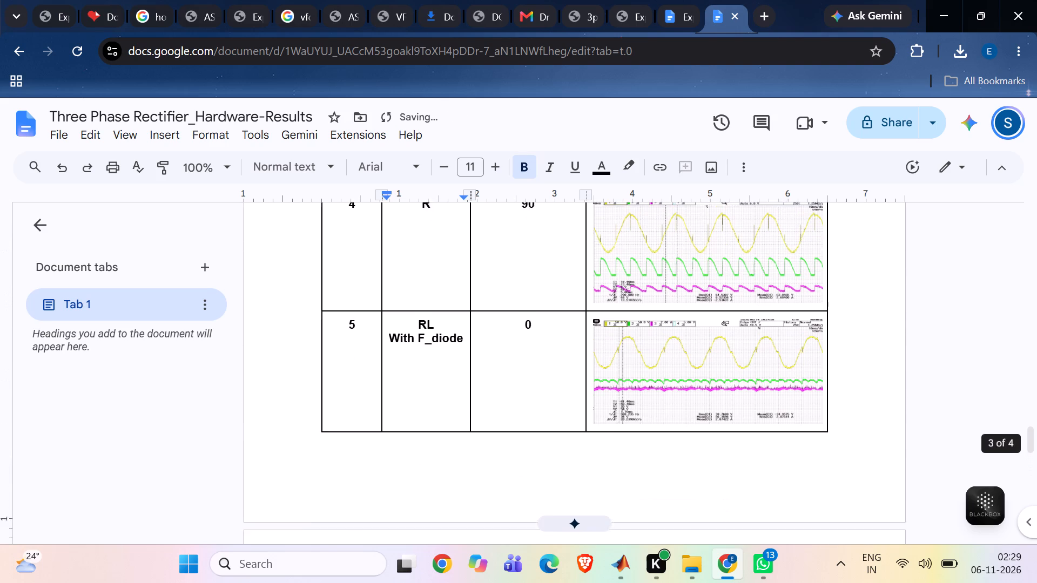
scroll(463, 294, up, 1)
click(464, 354)
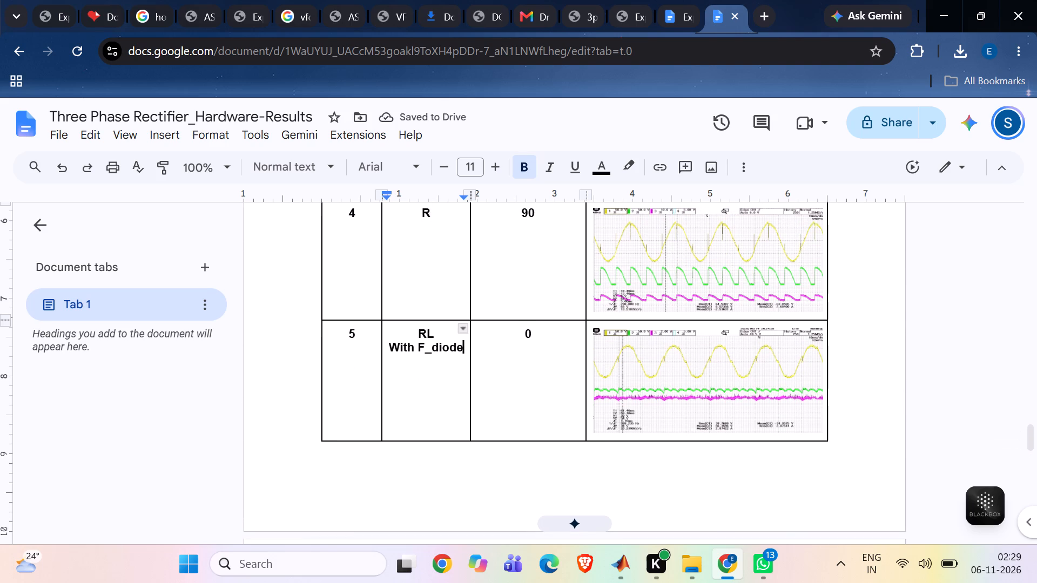
key(BackSpace)
key(BackSpace)
key(BackSpace)
key(BackSpace)
key(BackSpace)
key(BackSpace)
key(BackSpace)
key(BackSpace)
key(BackSpace)
key(BackSpace)
key(BackSpace)
key(BackSpace)
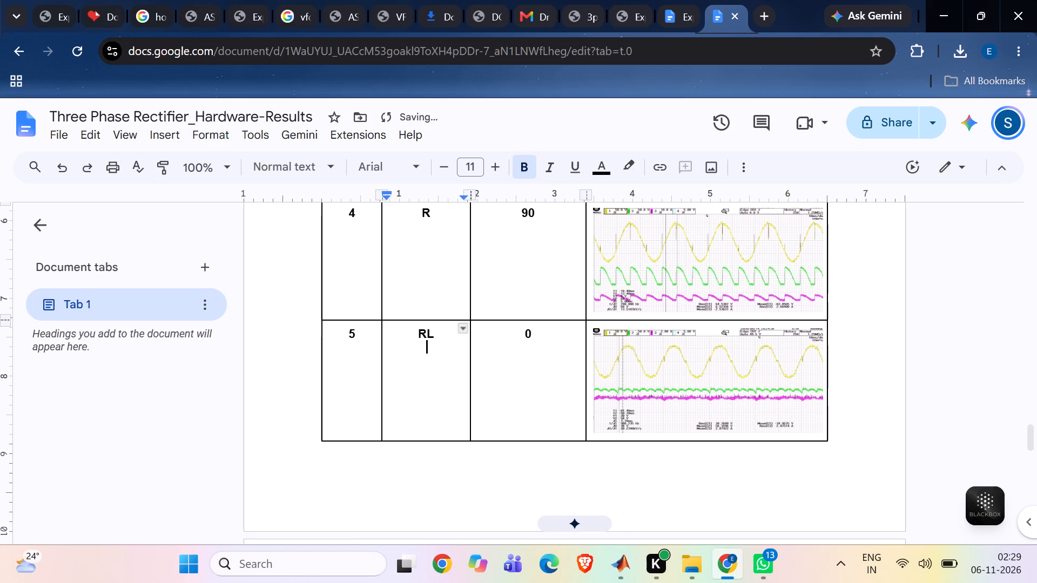
key(BackSpace)
Download the Three Phase Rectifier_Hardware-Results document as a PDF.
scroll(464, 354, up, 2)
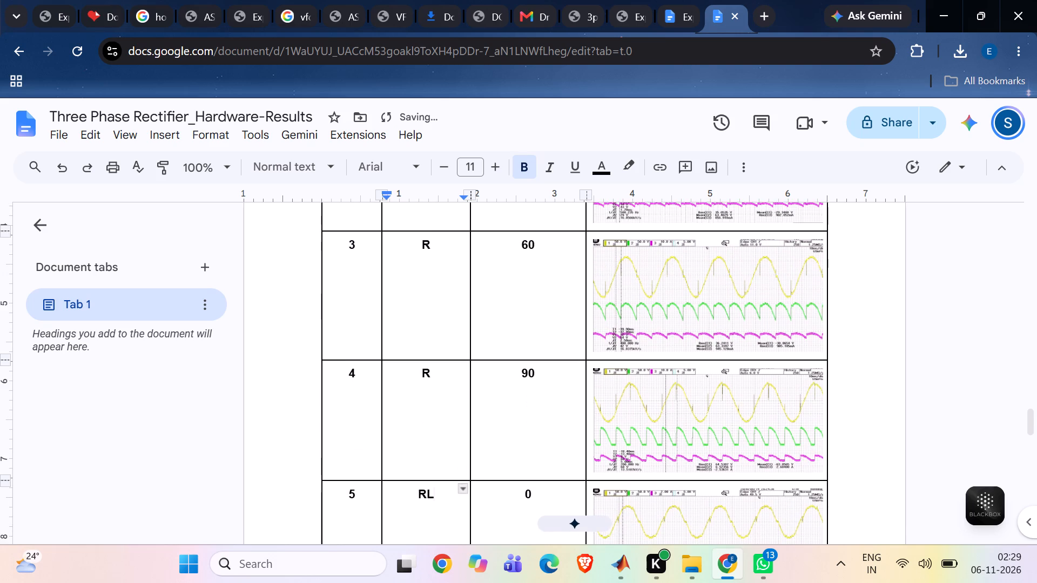
scroll(464, 354, up, 11)
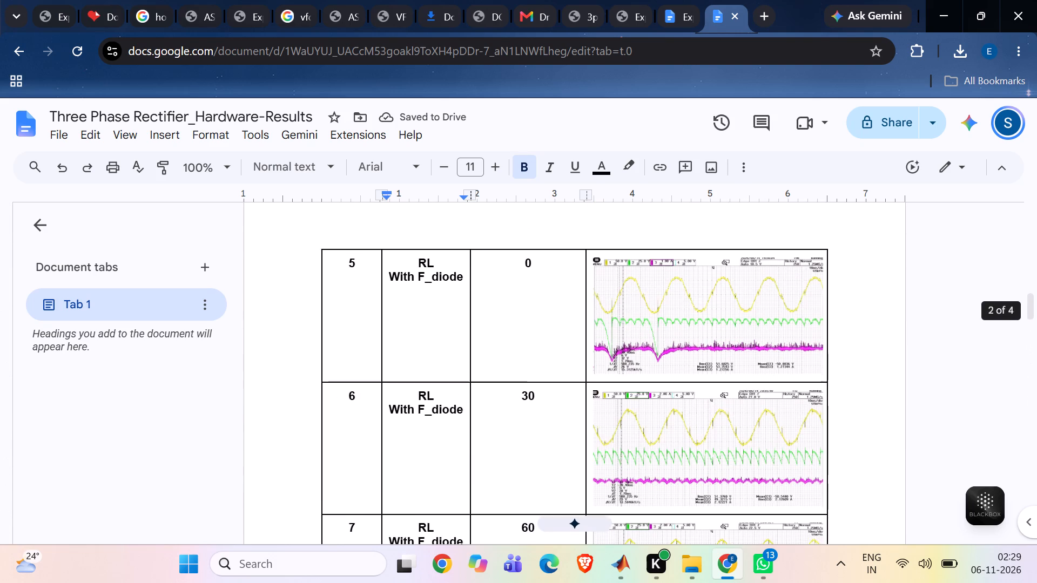
scroll(464, 354, up, 3)
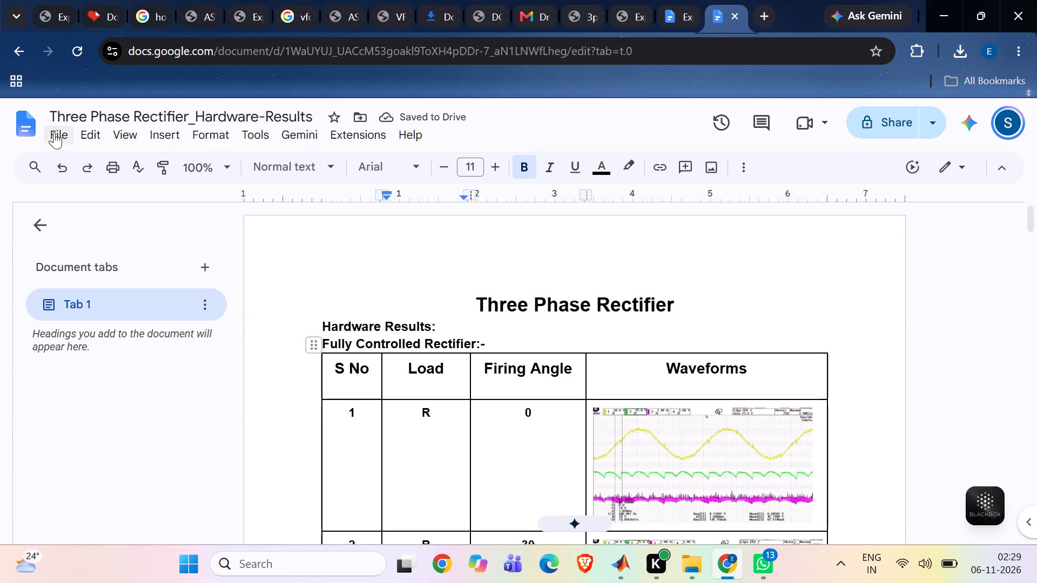
click(54, 132)
click(111, 303)
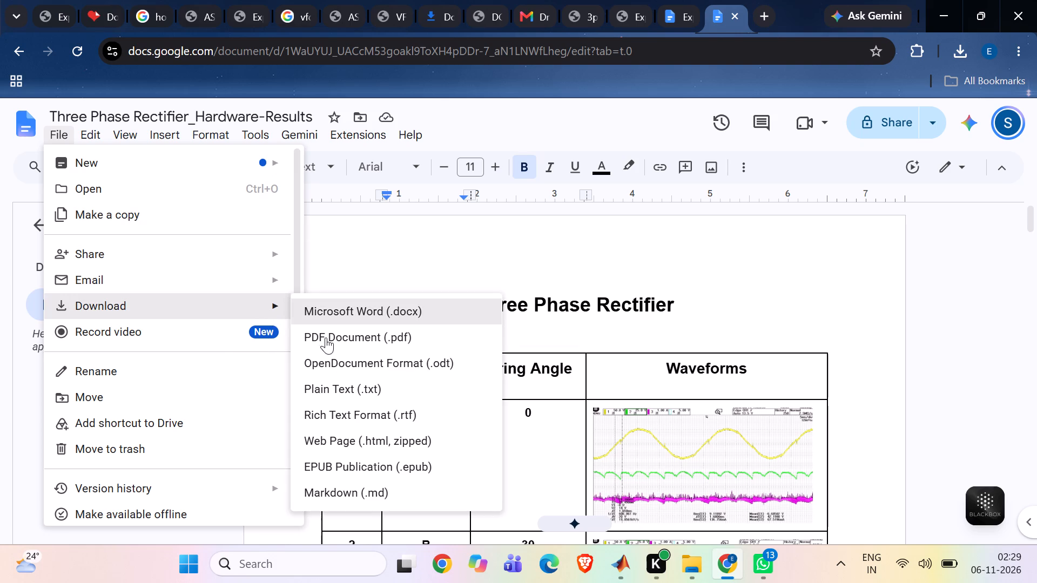
click(327, 337)
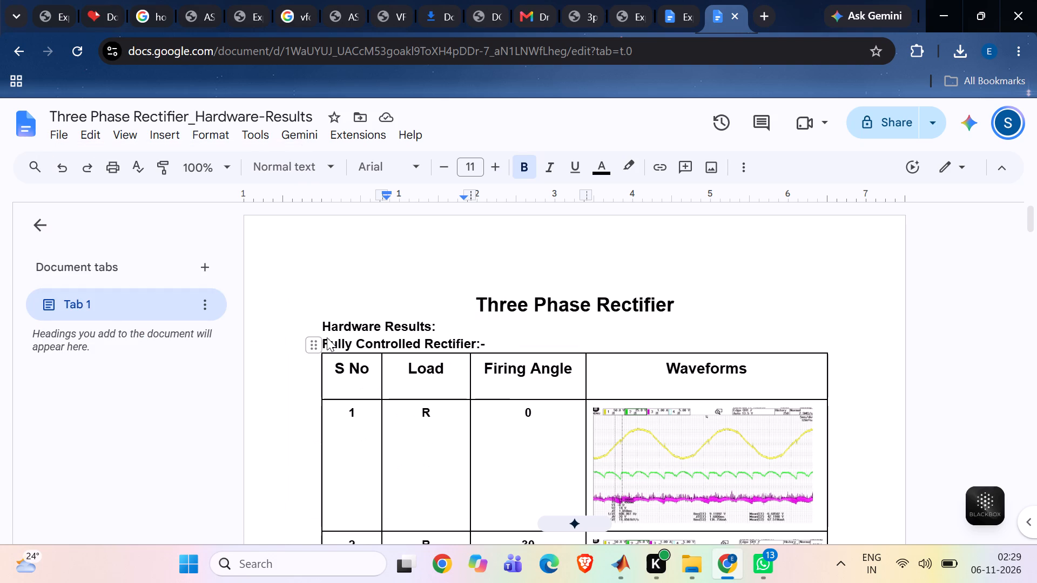